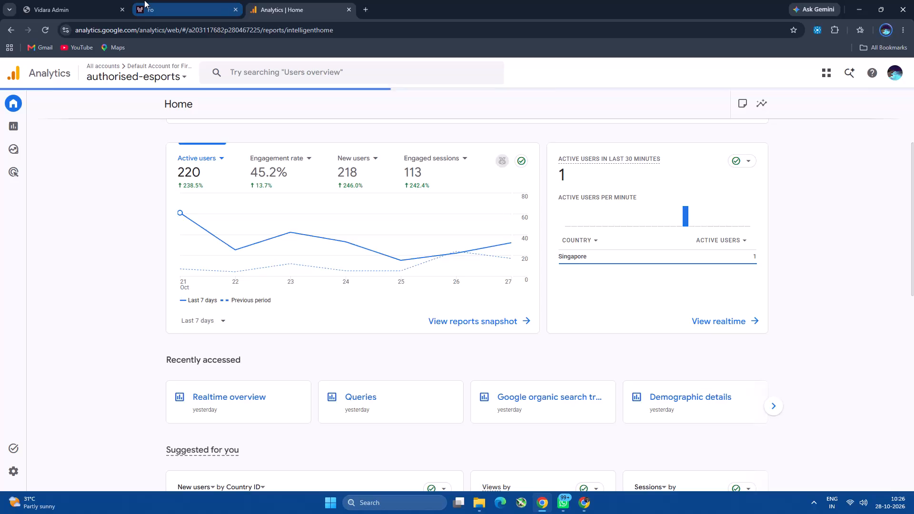
Check the CV Library upload progress in Vidara Admin, the Wajo assistant chat and the Analytics home overview.
left_click(68, 1)
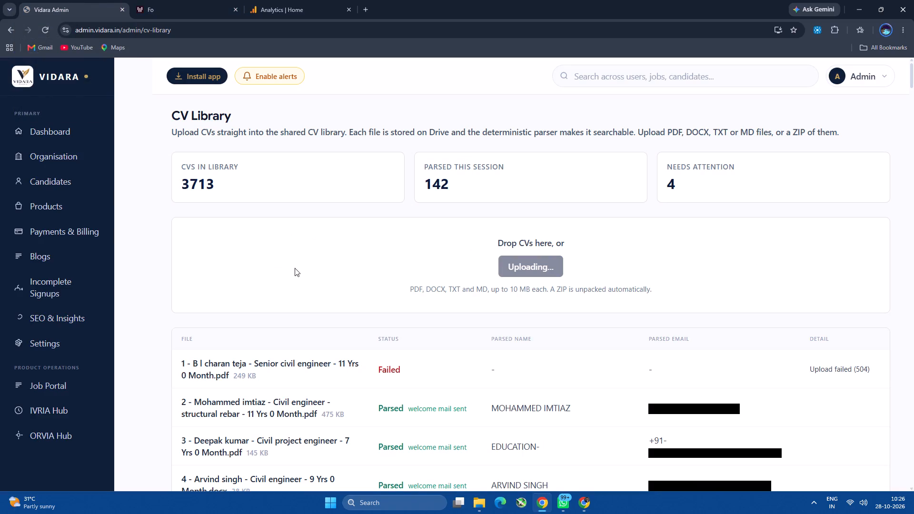
left_click(206, 0)
left_click(255, 0)
left_click(60, 0)
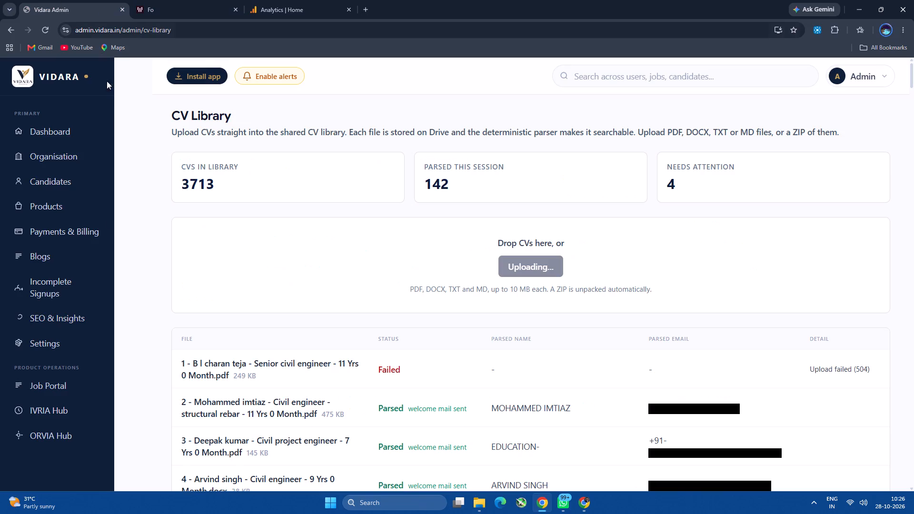
left_click(189, 0)
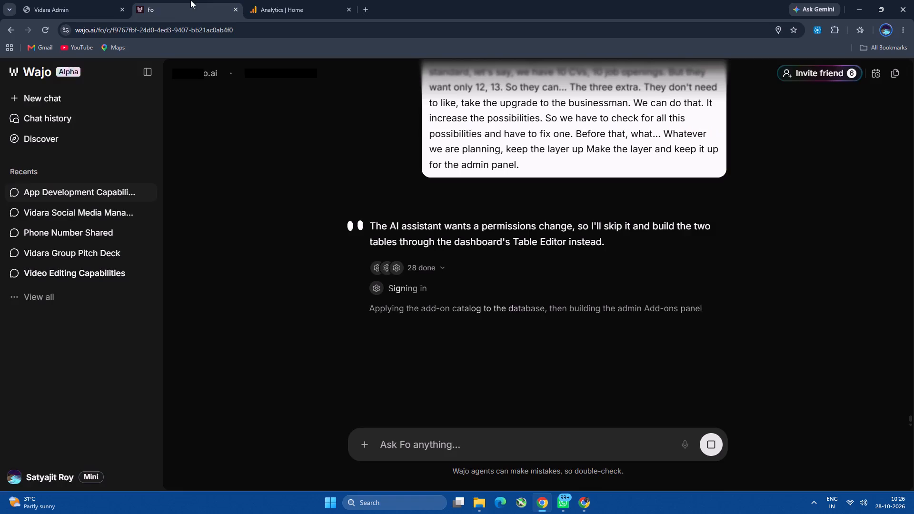
left_click(296, 0)
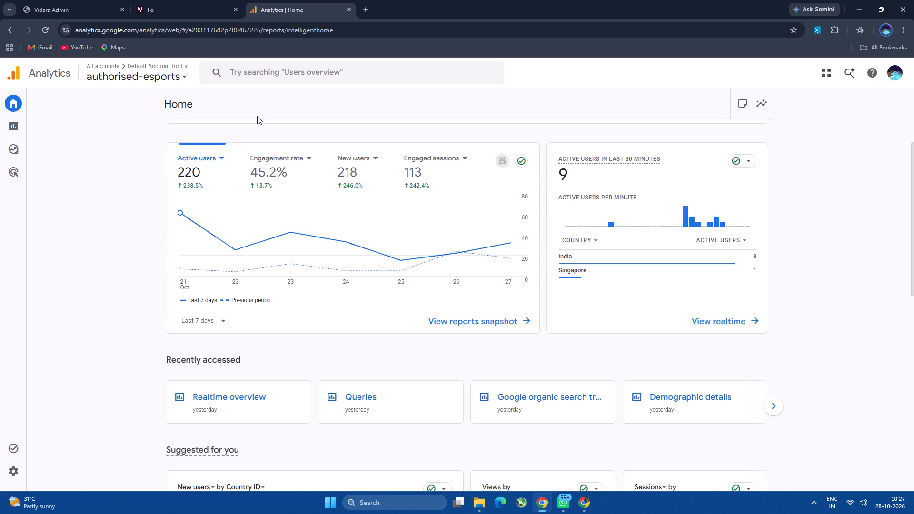
left_click(584, 508)
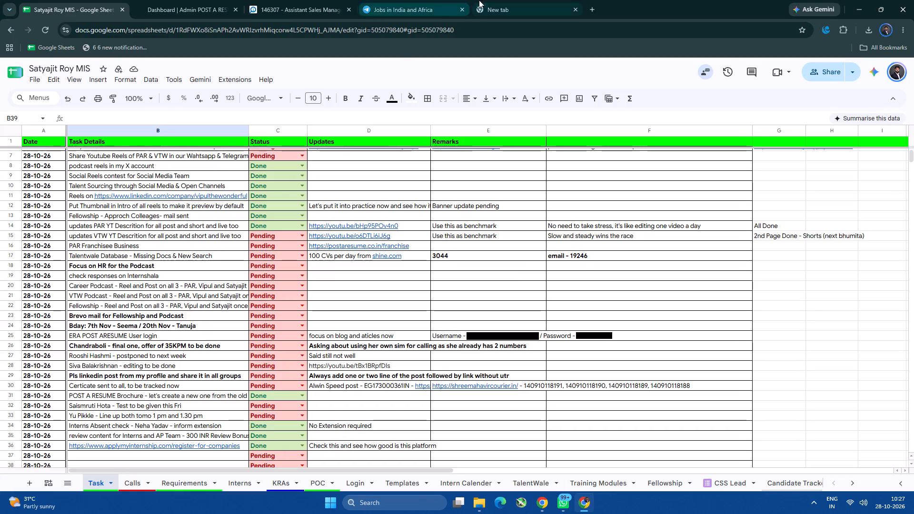
left_click(324, 0)
left_click(297, 83)
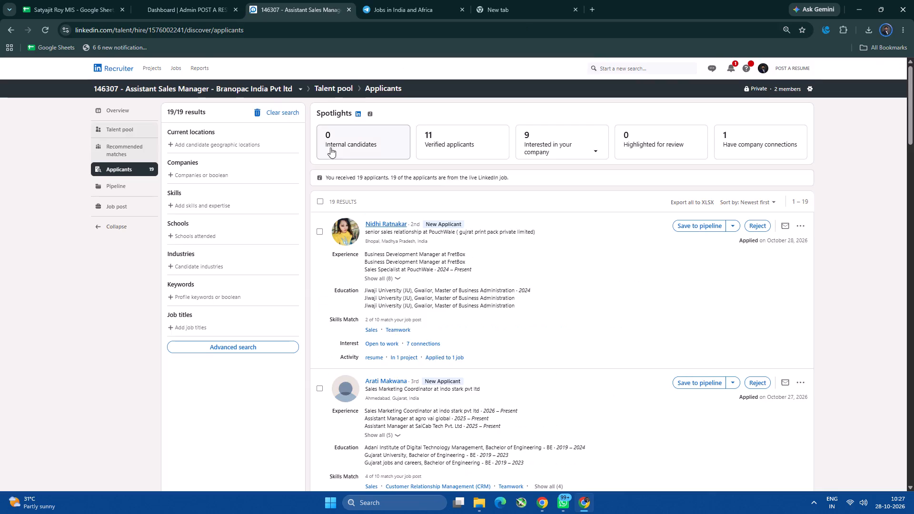
scroll(331, 148, "down", 4)
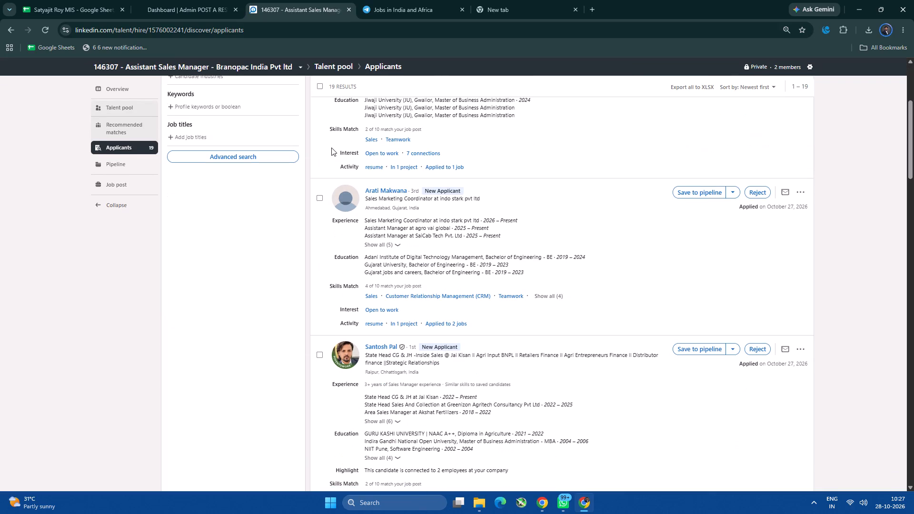
left_click(380, 189)
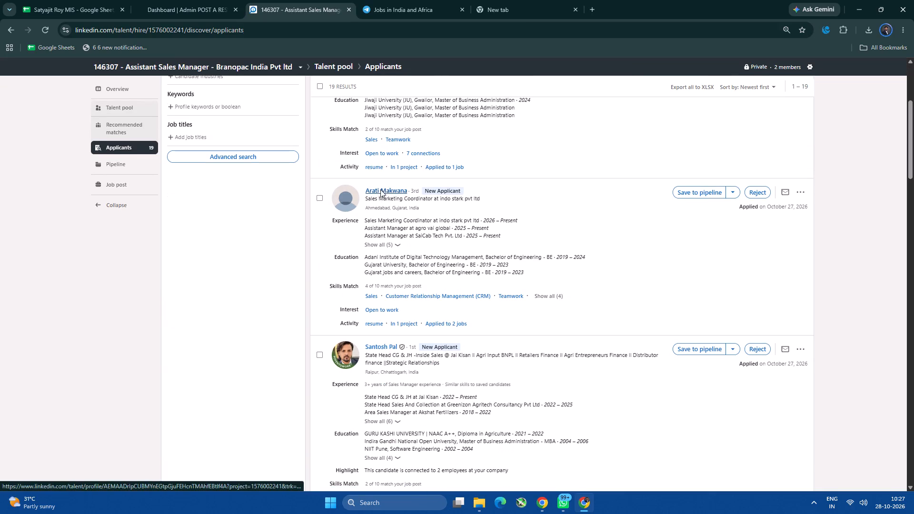
scroll(437, 219, "down", 5)
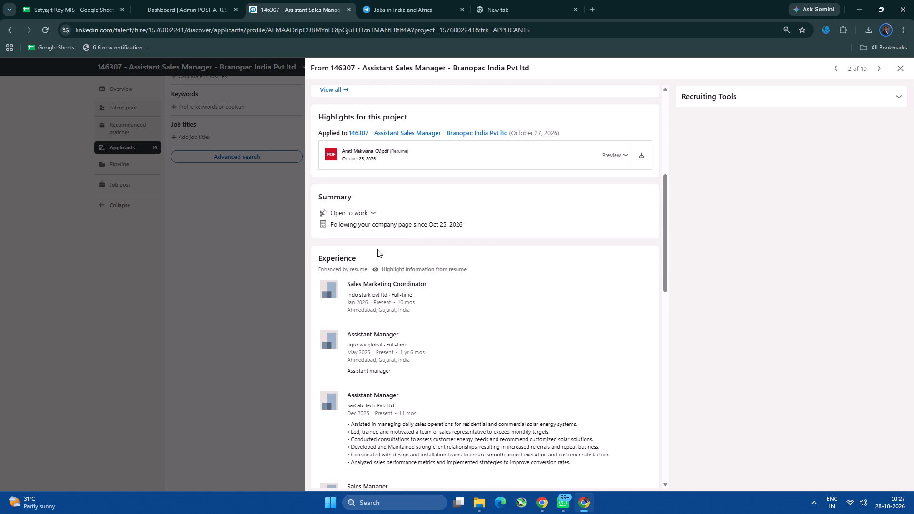
scroll(352, 284, "down", 8)
scroll(351, 280, "up", 1)
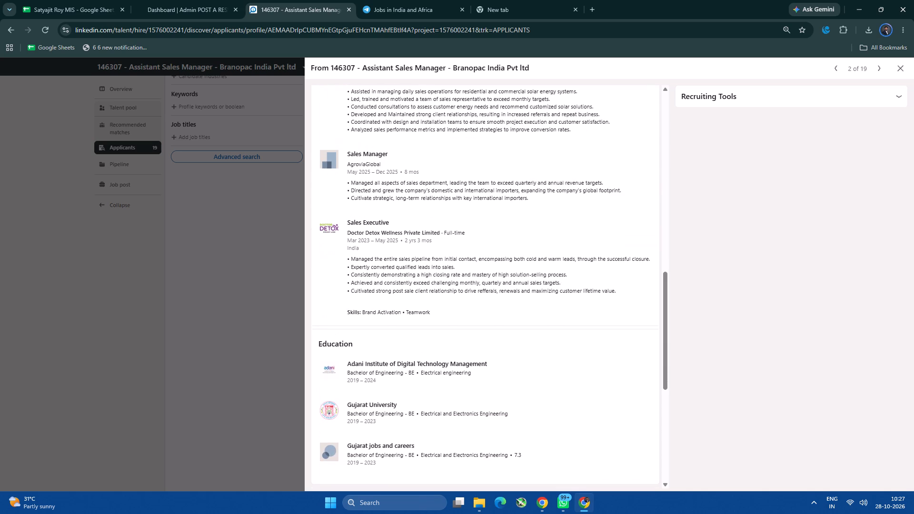
scroll(379, 199, "up", 6)
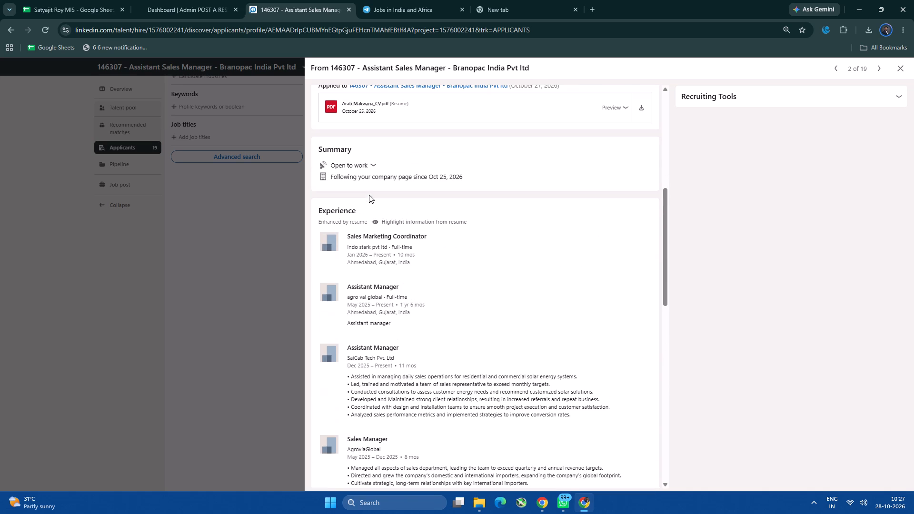
Search Google for the applicant's current employer, indo stark pvt ltd, to see its business, and close the results.
left_click_drag(347, 245, 388, 248)
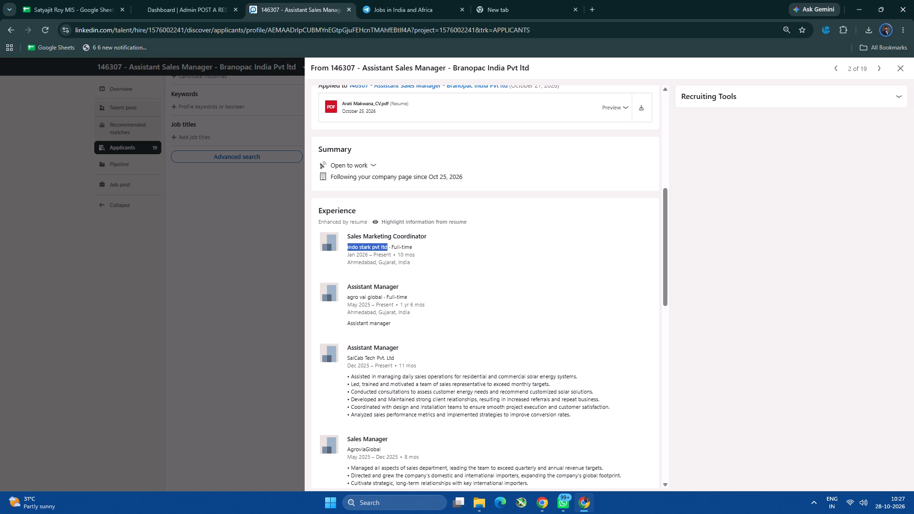
key("ctrl+c")
left_click(544, 6)
left_click(504, 28)
key("ctrl+v")
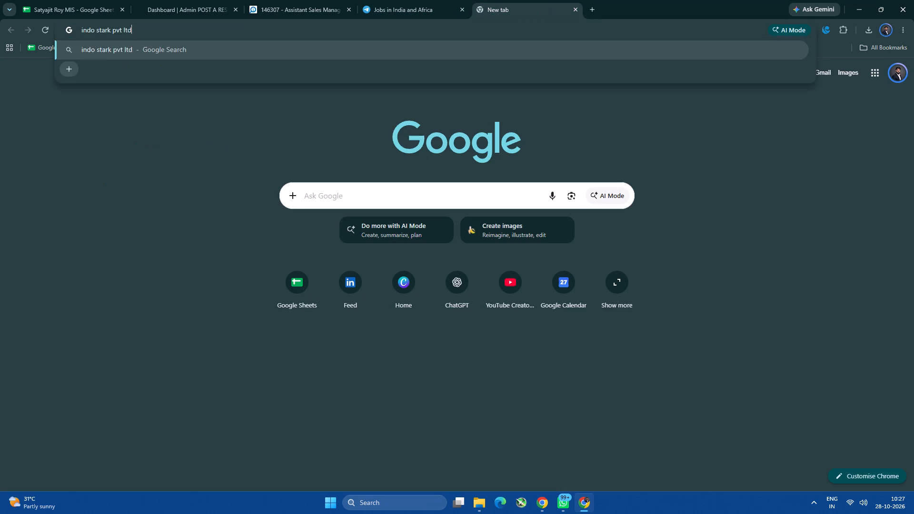
key("Return")
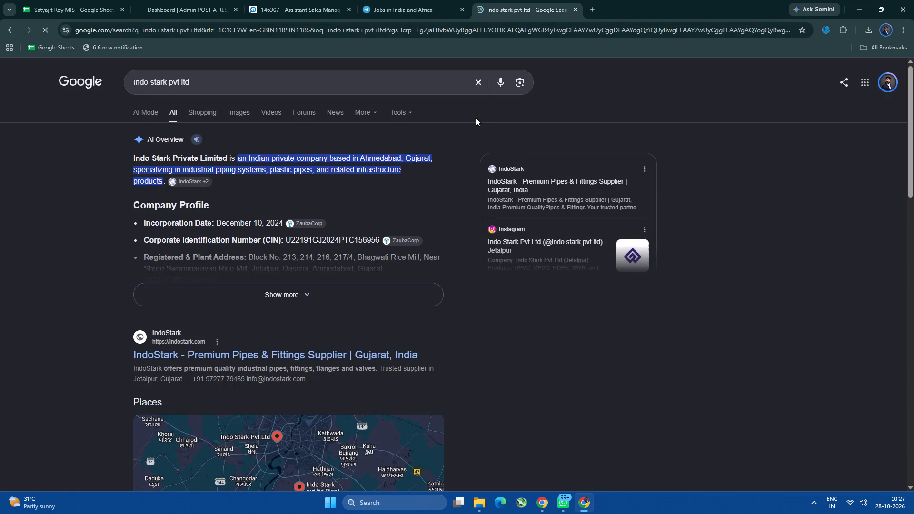
left_click(574, 8)
Check the experience requirement for job 146307, Assistant Sales Manager at Branopac India, in the MIS spreadsheet's Requirements sheet.
left_click_drag(57, 0, 63, 4)
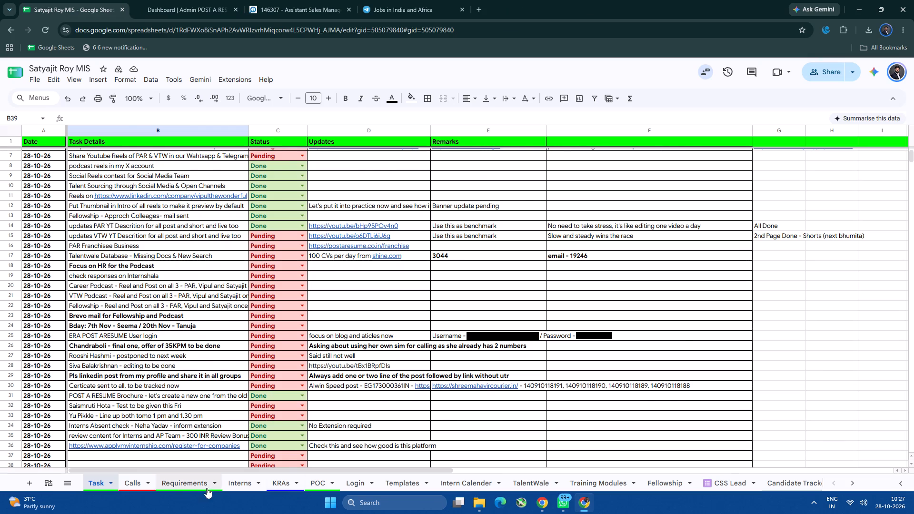
left_click(193, 488)
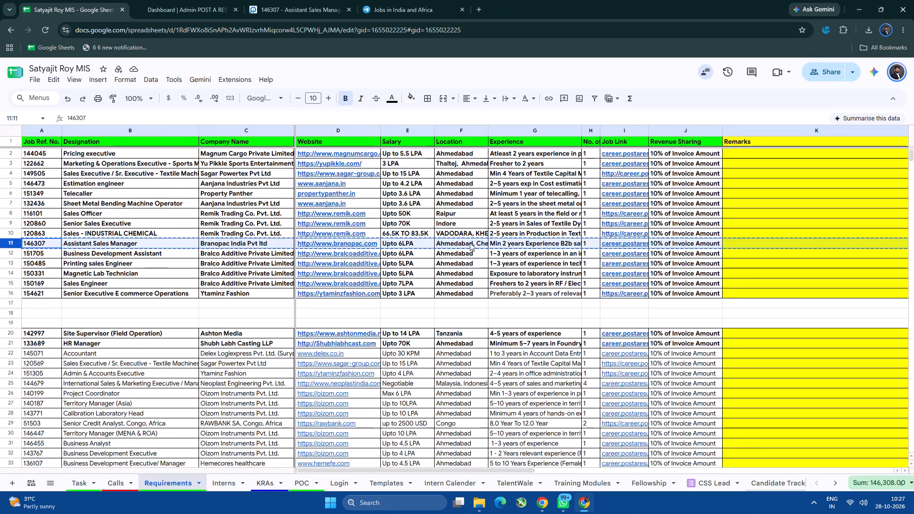
left_click(508, 247)
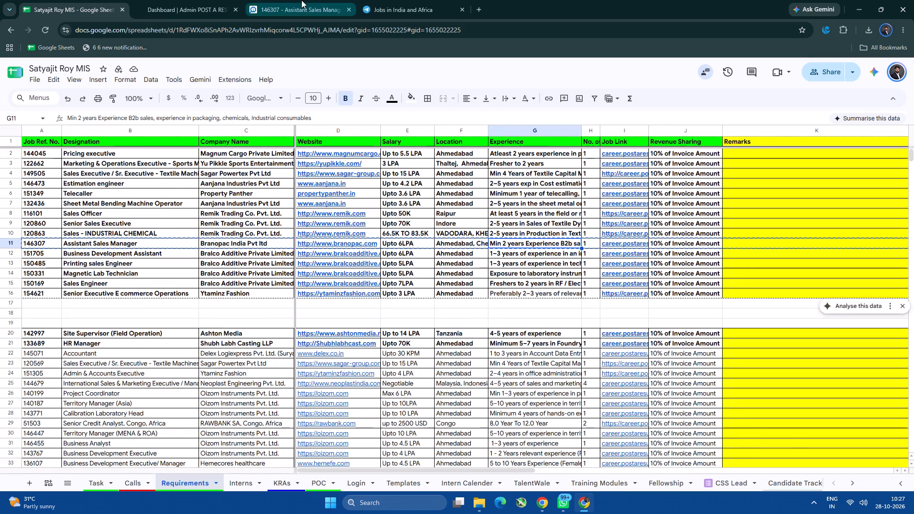
Return to the LinkedIn Recruiter applicants, close the open profile and review the next applicants' experience, education, location and skills match.
left_click(388, 0)
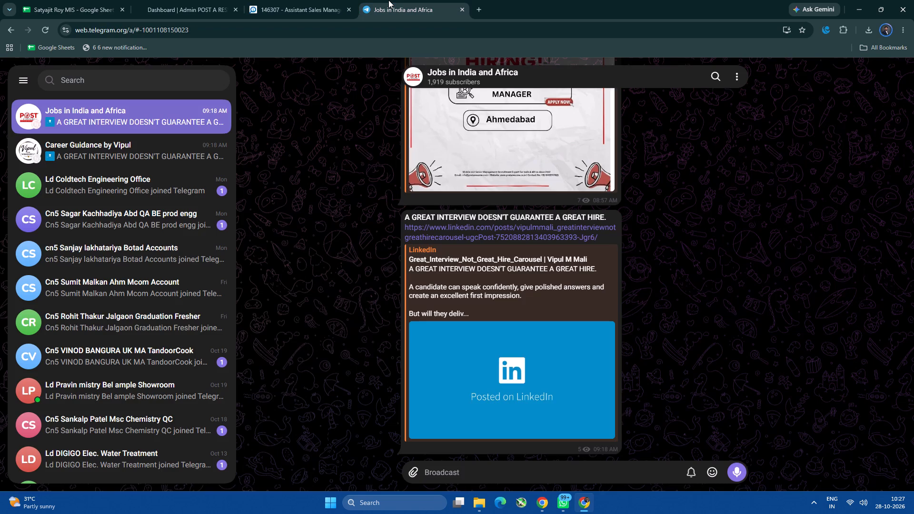
left_click(297, 0)
left_click(276, 203)
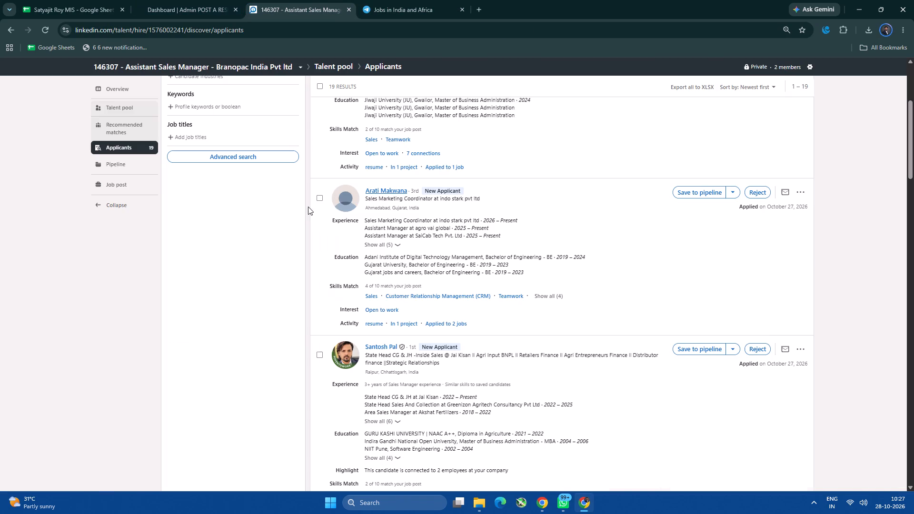
scroll(347, 275, "down", 3)
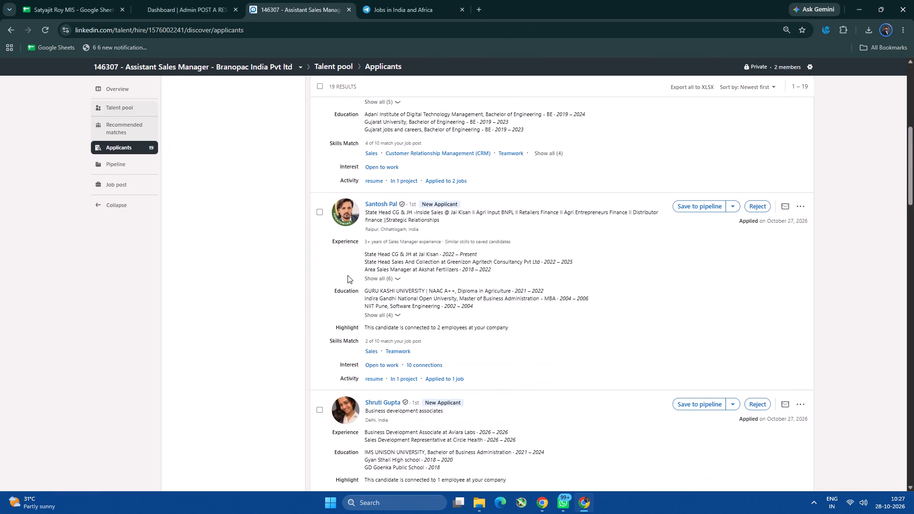
scroll(348, 275, "down", 1)
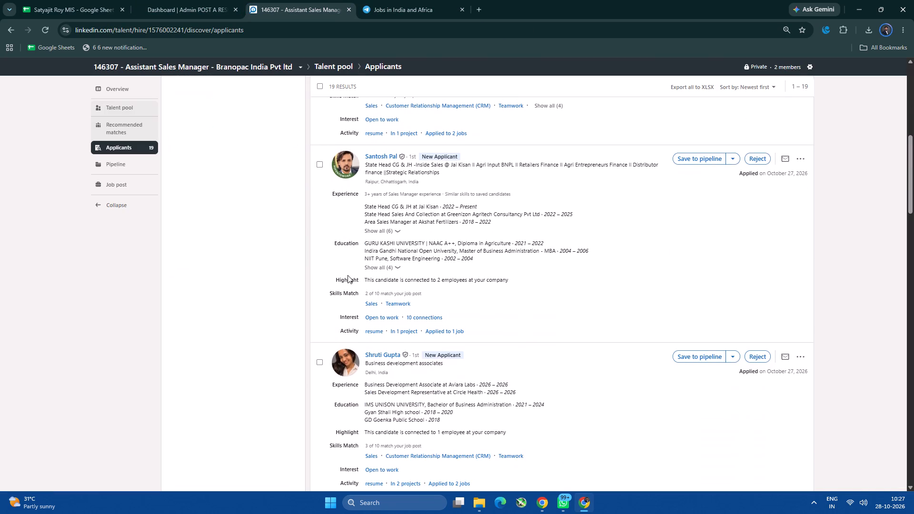
scroll(348, 275, "down", 6)
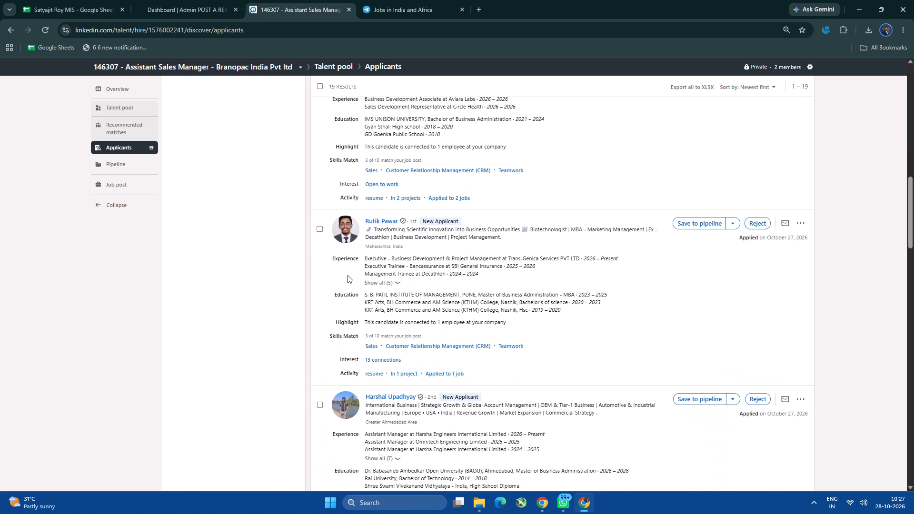
scroll(348, 275, "down", 4)
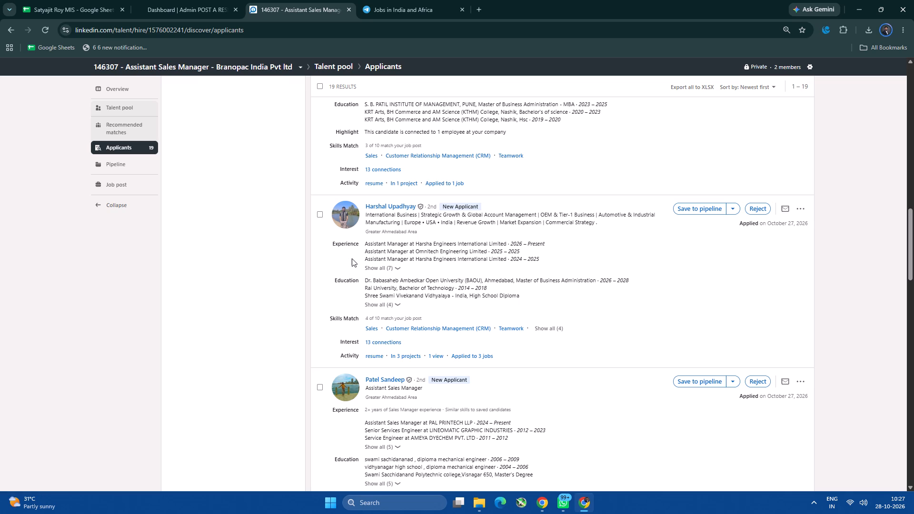
scroll(364, 253, "down", 3)
scroll(364, 253, "up", 1)
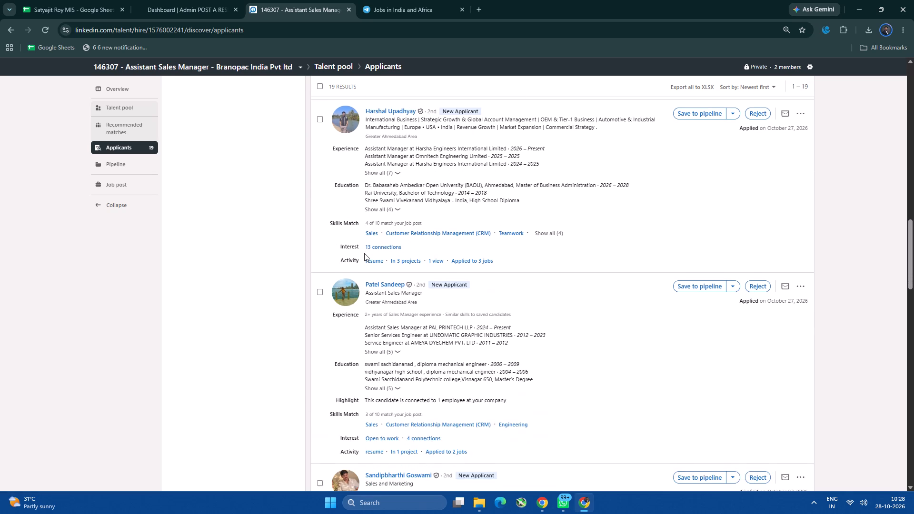
scroll(364, 253, "down", 3)
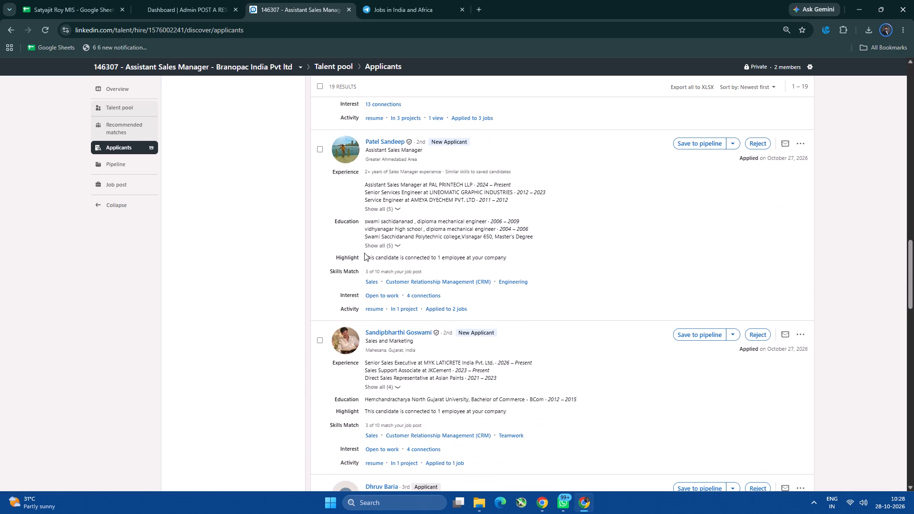
scroll(364, 253, "down", 4)
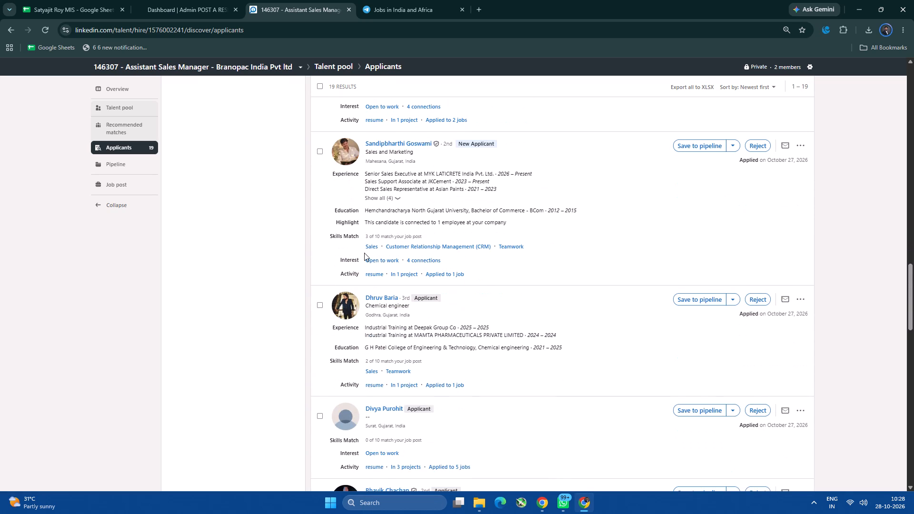
scroll(247, 290, "down", 4)
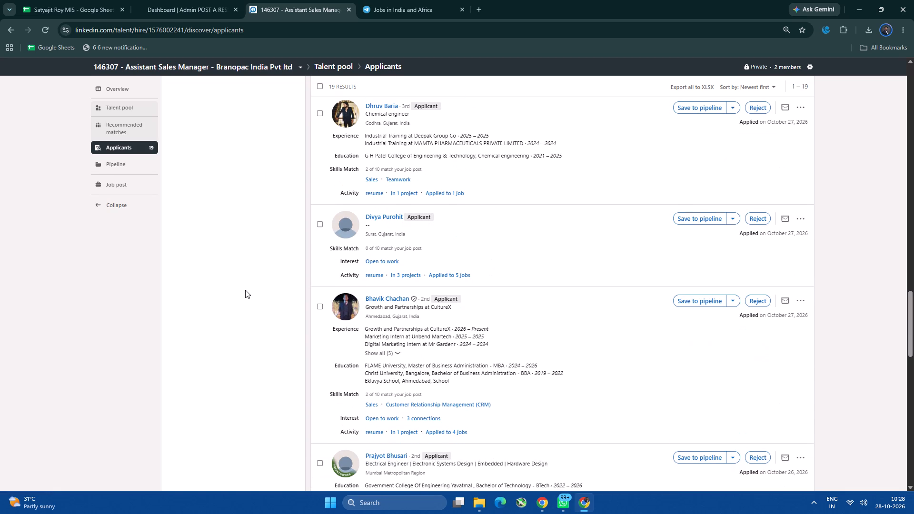
scroll(268, 283, "down", 1)
scroll(268, 283, "up", 1)
Return to the MIS spreadsheet and open its Task sheet to look over the task list.
left_click(48, 0)
left_click(94, 480)
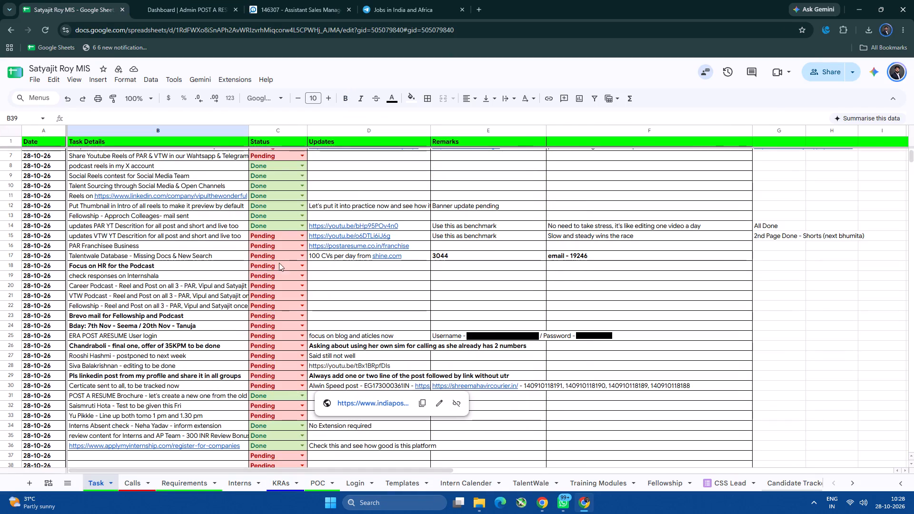
Return to the LinkedIn Recruiter applicants for job 146307 and review the next applicants' experience, education, location and skills match.
left_click(190, 0)
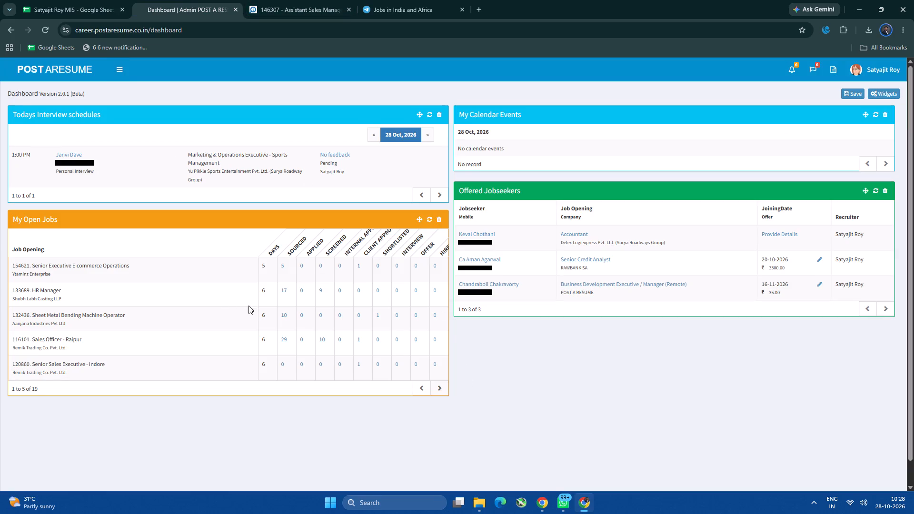
left_click(264, 0)
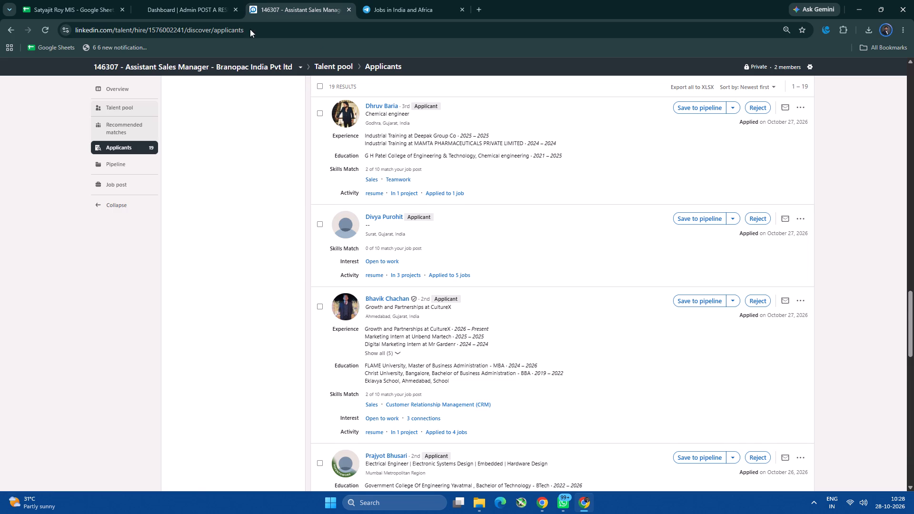
scroll(358, 253, "down", 4)
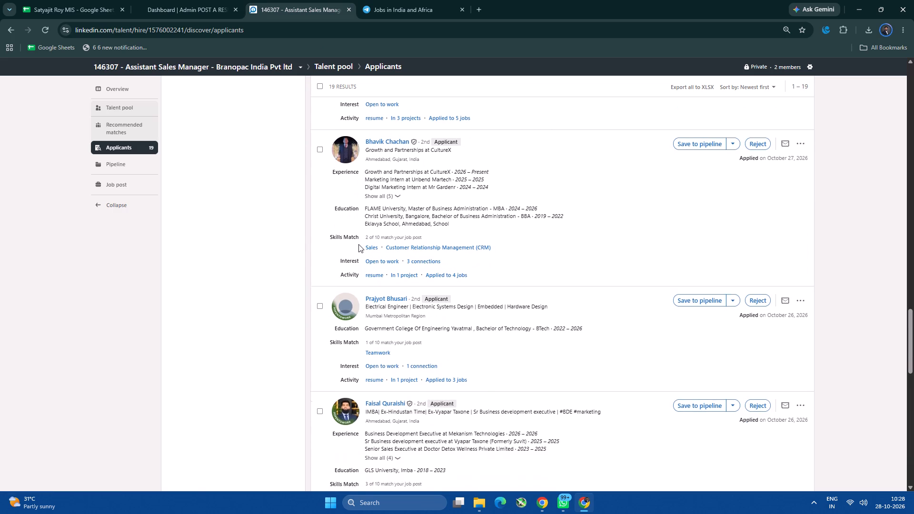
scroll(358, 244, "down", 1)
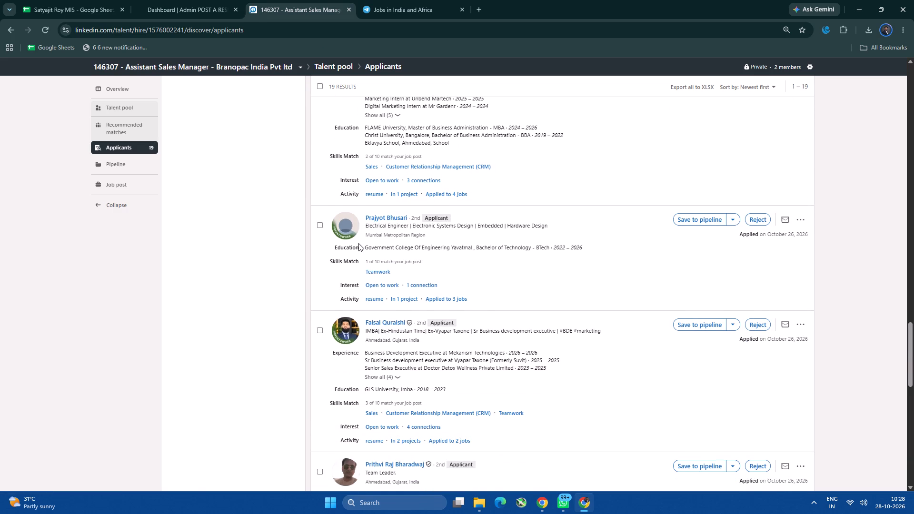
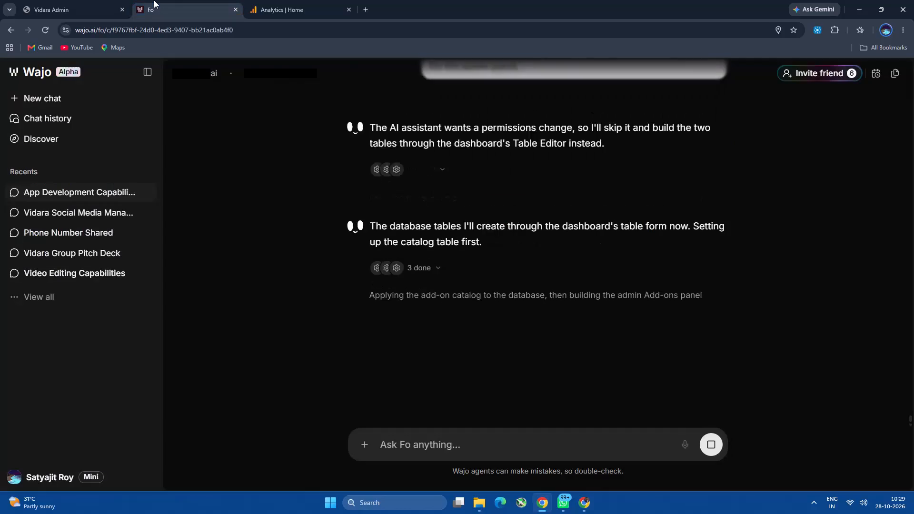
Switch to the Vidara Admin CV Library and open the file selection for uploading CVs.
left_click(69, 0)
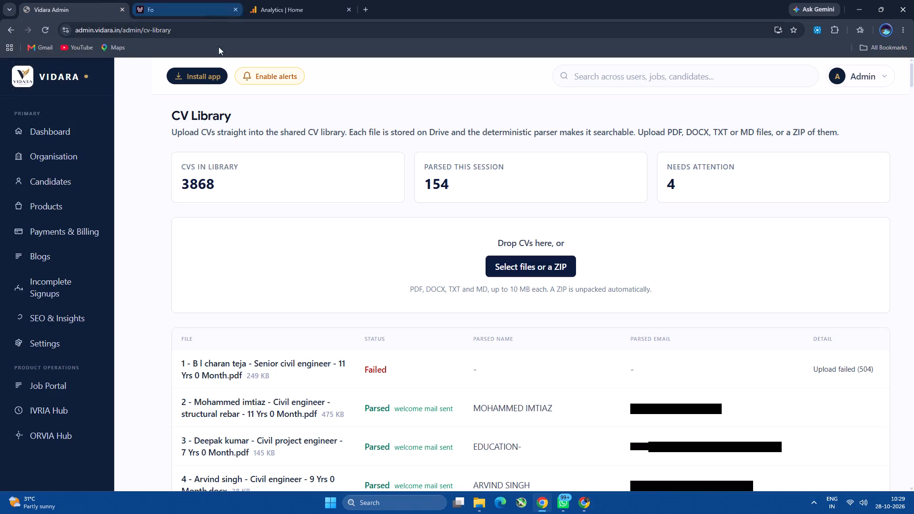
left_click(541, 268)
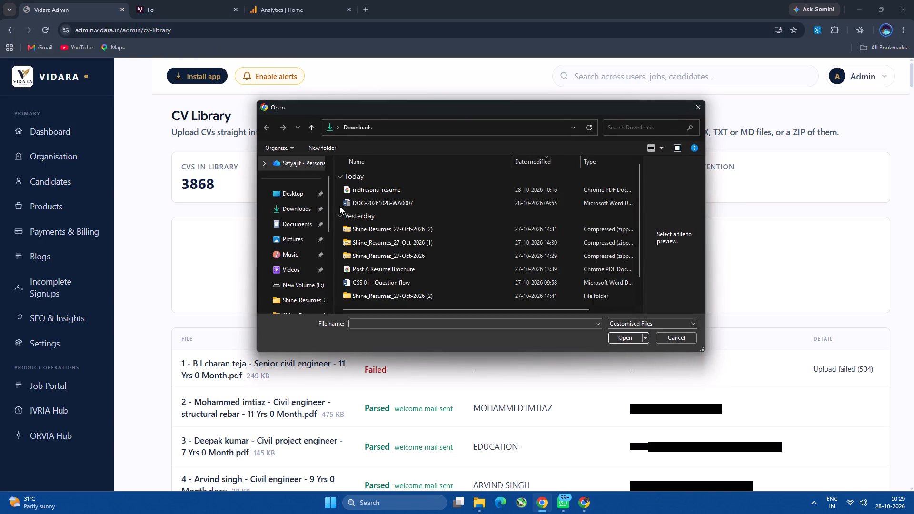
Upload the compressed archive Shine_Resumes_27-Oct-2026 (2) from Downloads to the Vidara CV Library.
left_click(393, 231)
left_click(625, 340)
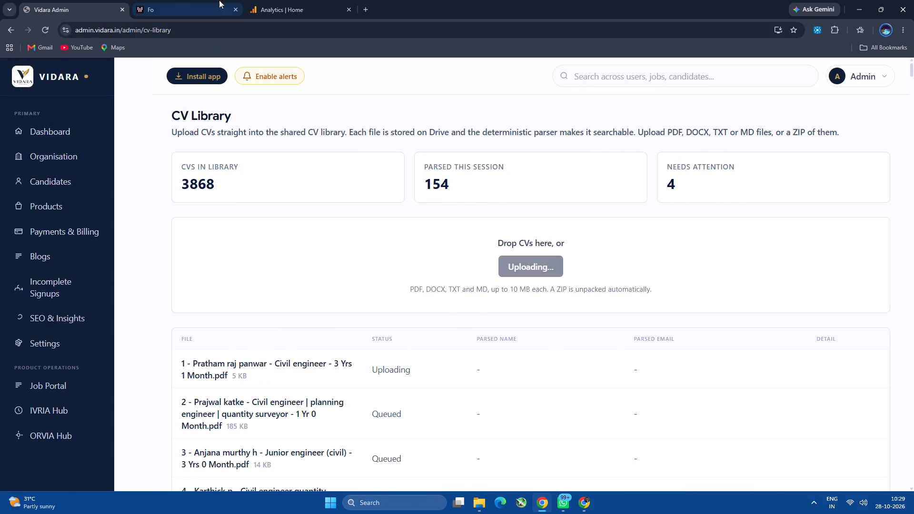
Switch to Google Analytics and look over the authorised-esports Home overview, including active users, recently accessed reports and suggested cards.
left_click(289, 0)
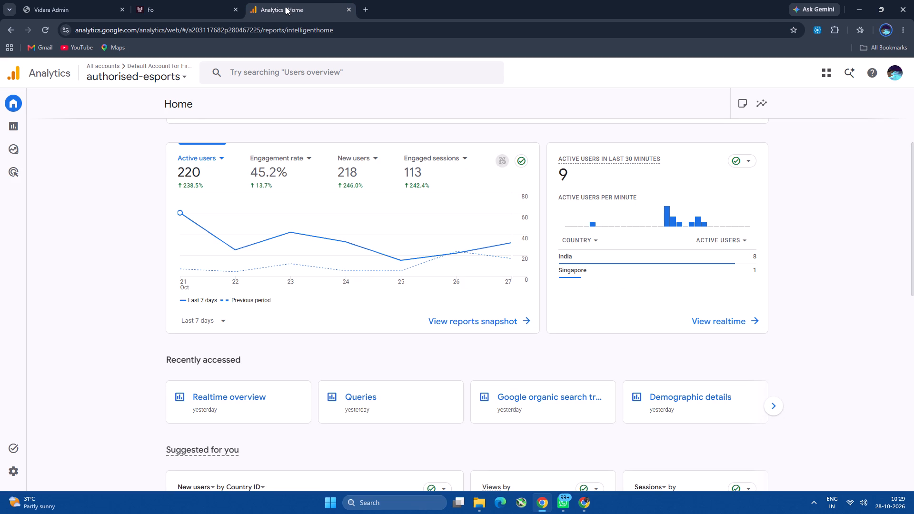
scroll(132, 203, "down", 5)
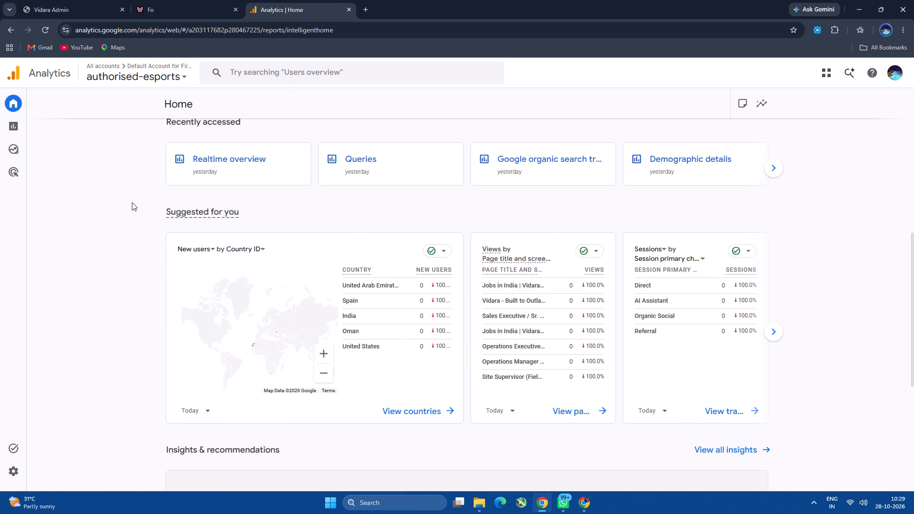
scroll(132, 202, "up", 8)
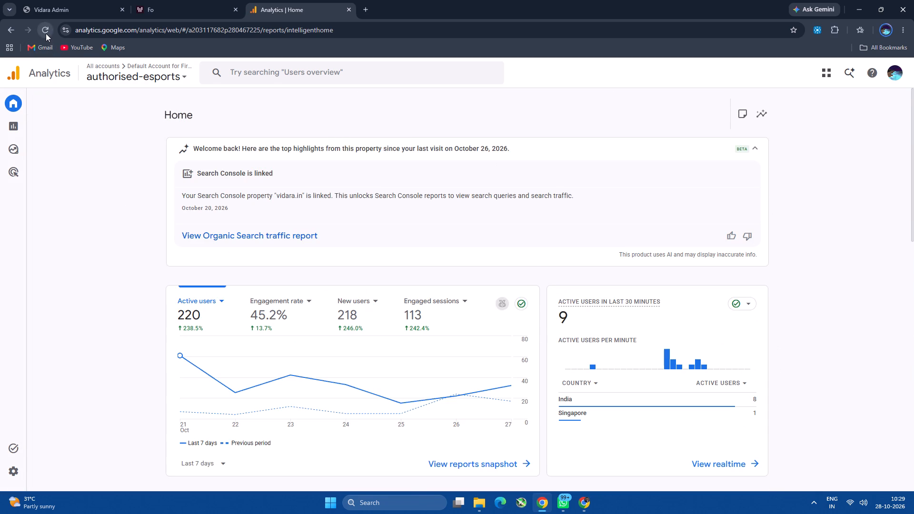
Reload the authorised-esports Analytics Home page and look over its recently accessed reports and suggested cards.
left_click(46, 33)
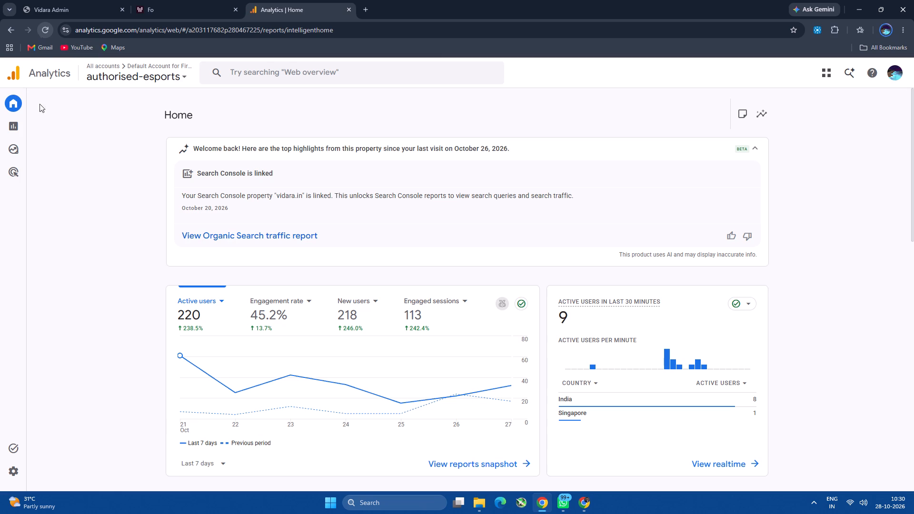
scroll(149, 217, "down", 3)
scroll(211, 237, "down", 4)
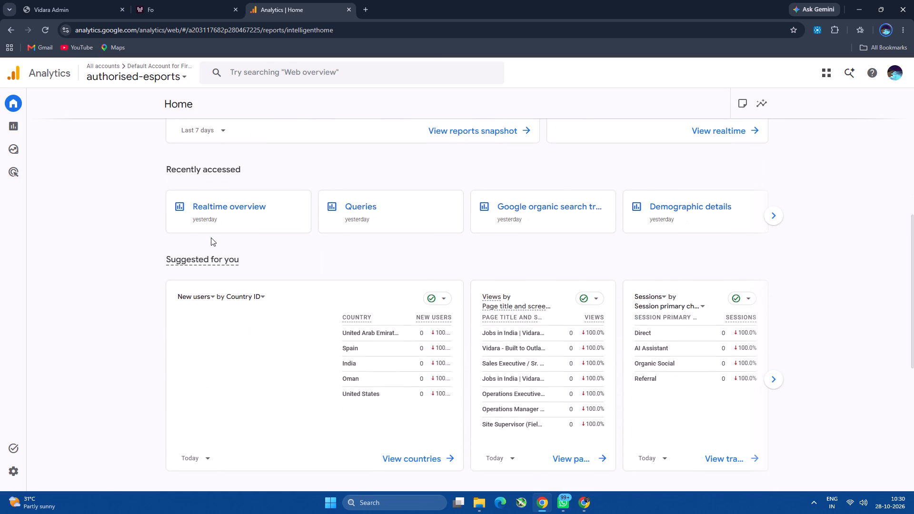
Check the CV upload's progress in the Vidara CV Library and the Wajo agent's progress on the add-on catalog and admin Add-ons panel.
left_click(57, 0)
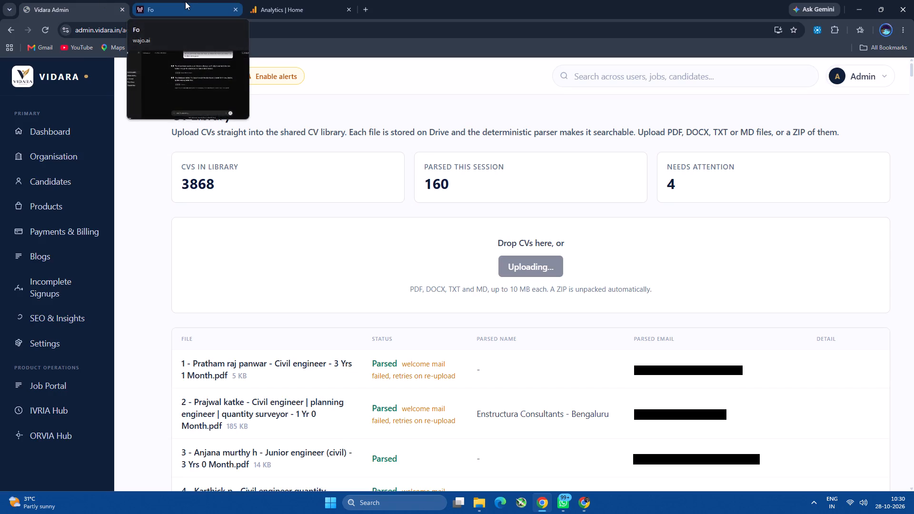
left_click(185, 1)
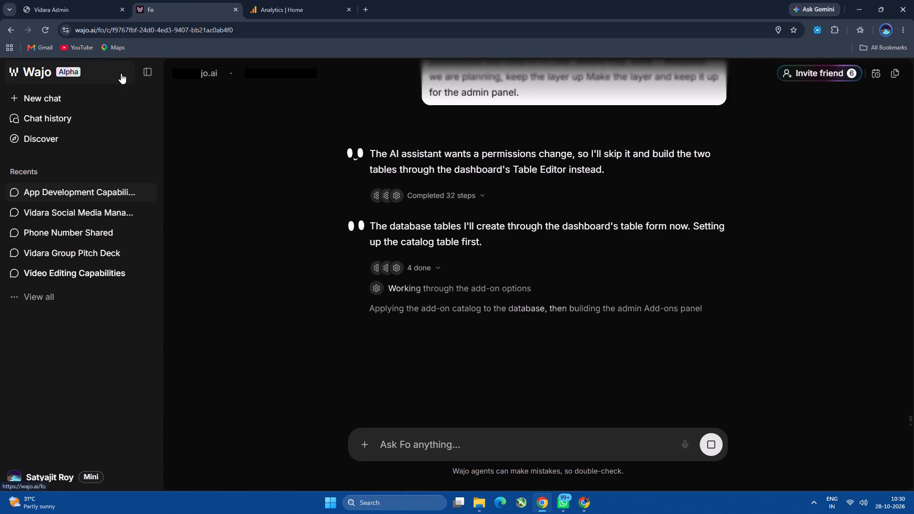
left_click(259, 0)
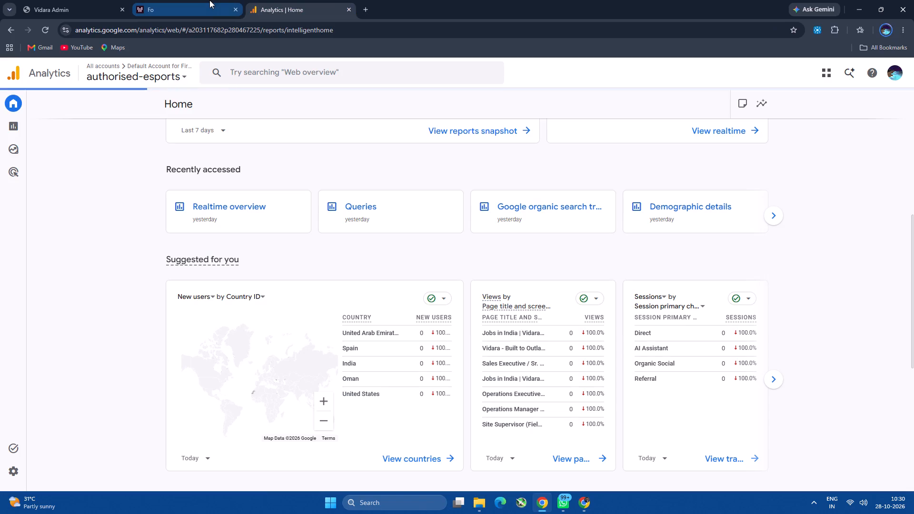
left_click(209, 0)
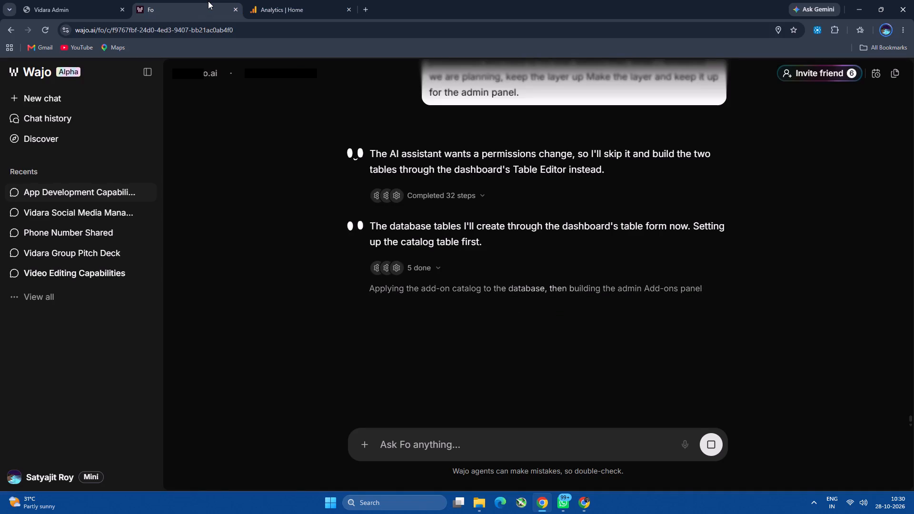
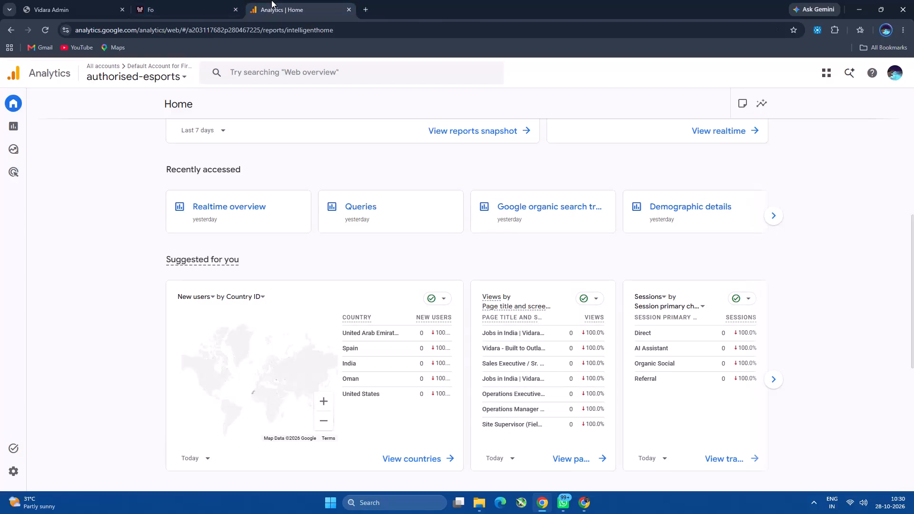
Look over the authorised-esports Home overview, from the highlights and active users through to Insights & recommendations.
scroll(432, 260, "up", 8)
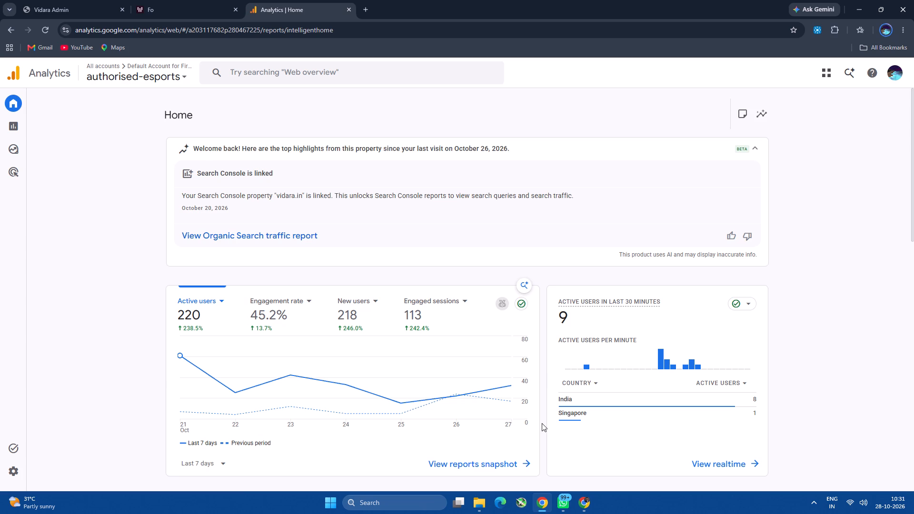
scroll(540, 423, "down", 11)
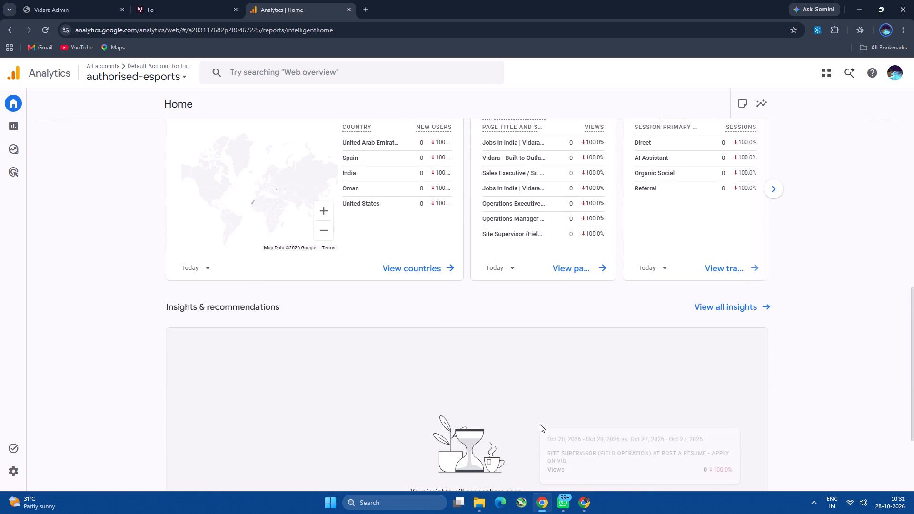
scroll(540, 430, "up", 14)
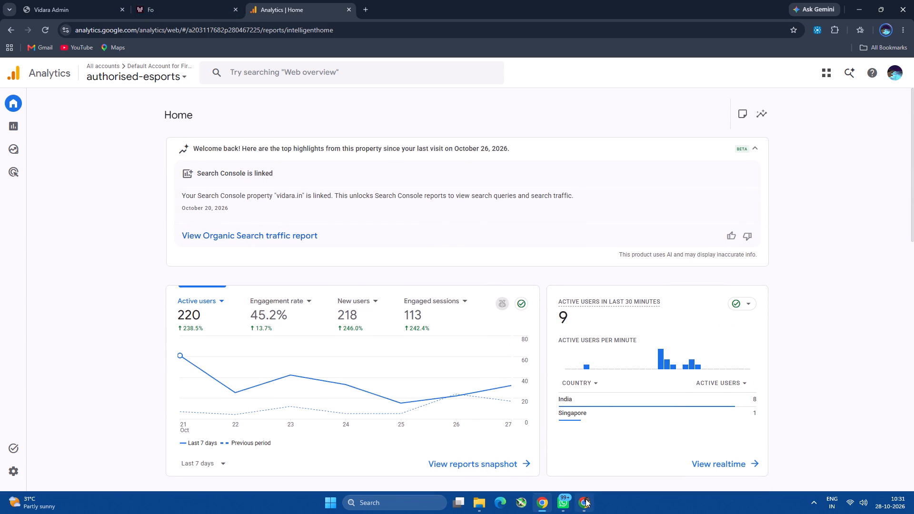
left_click(586, 499)
scroll(443, 324, "up", 1)
scroll(443, 324, "down", 1)
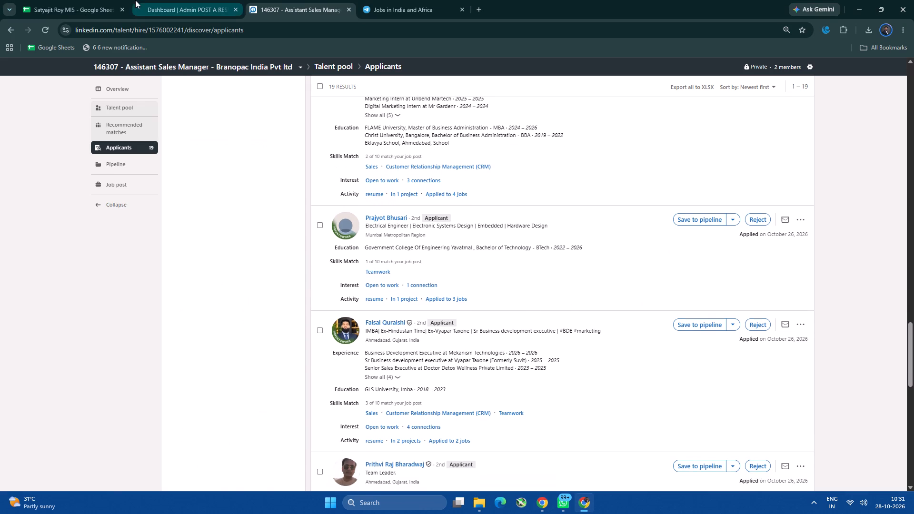
left_click(26, 0)
left_click(347, 9)
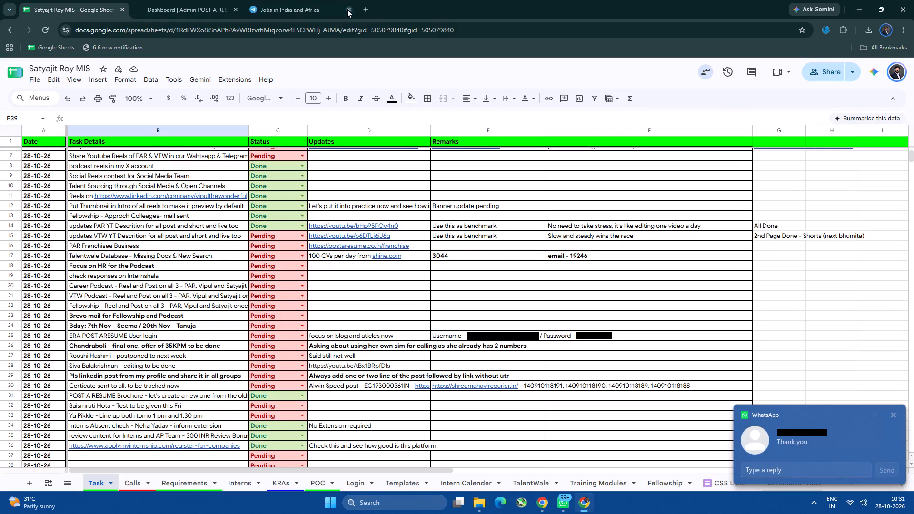
Close the Jobs in India and Africa Telegram page and return to the POST A RESUME admin dashboard.
left_click(288, 0)
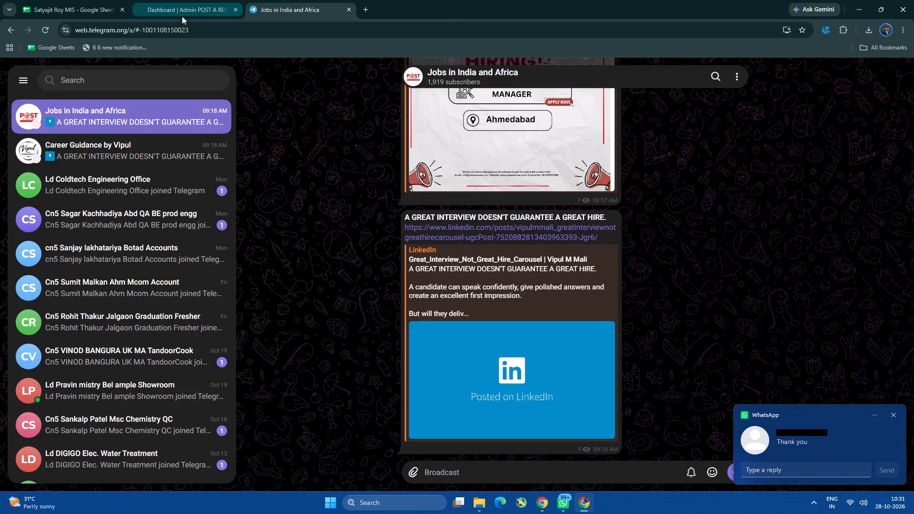
left_click(201, 8)
left_click(350, 8)
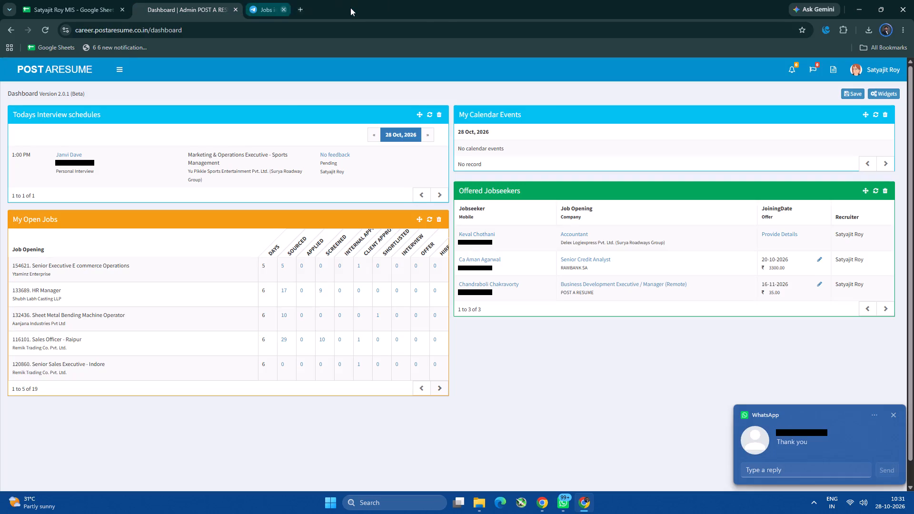
left_click(79, 0)
left_click(187, 0)
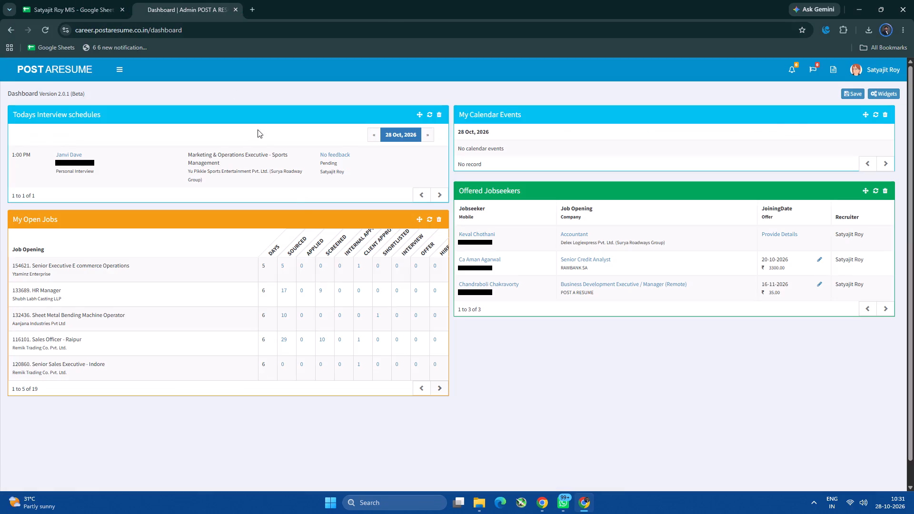
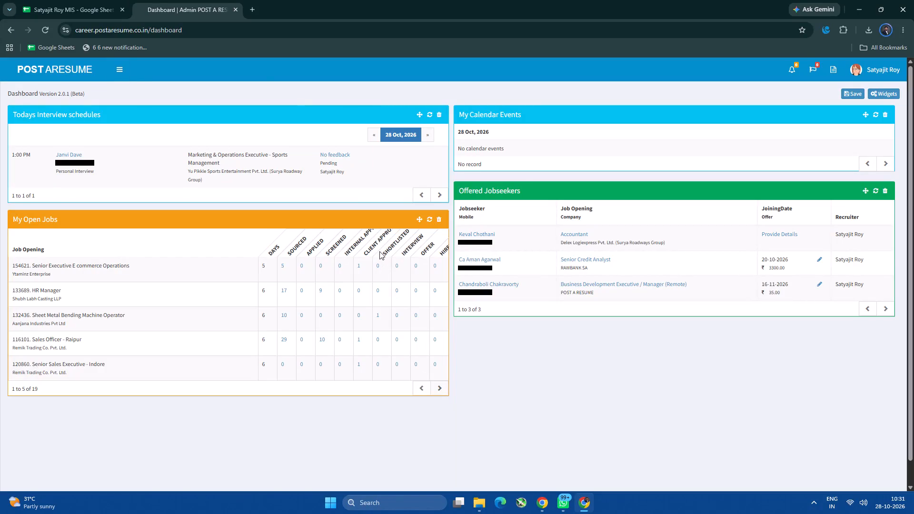
Open a new browser tab and bring up the POST A RESUME resume manager extension there.
left_click(249, 11)
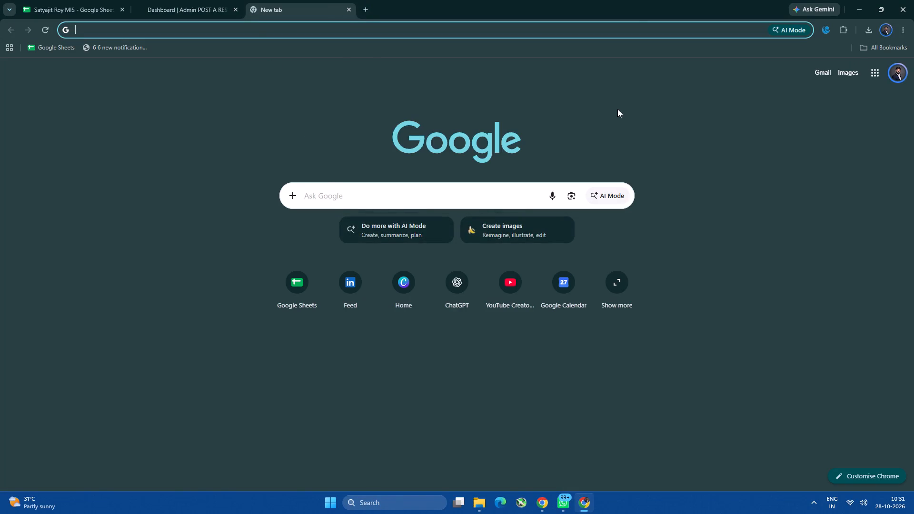
left_click(830, 30)
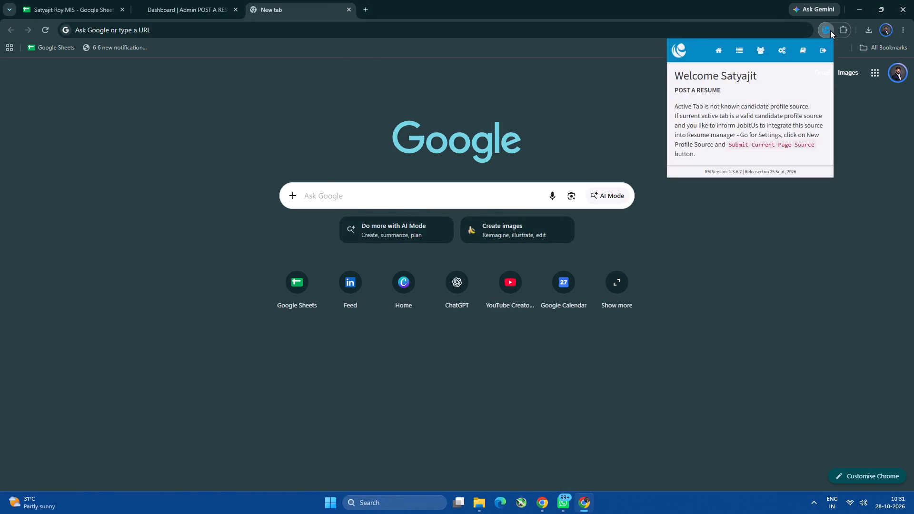
Import the Shine database login through the resume manager extension and dismiss the AI introduction tip on the candidate search page.
left_click(764, 51)
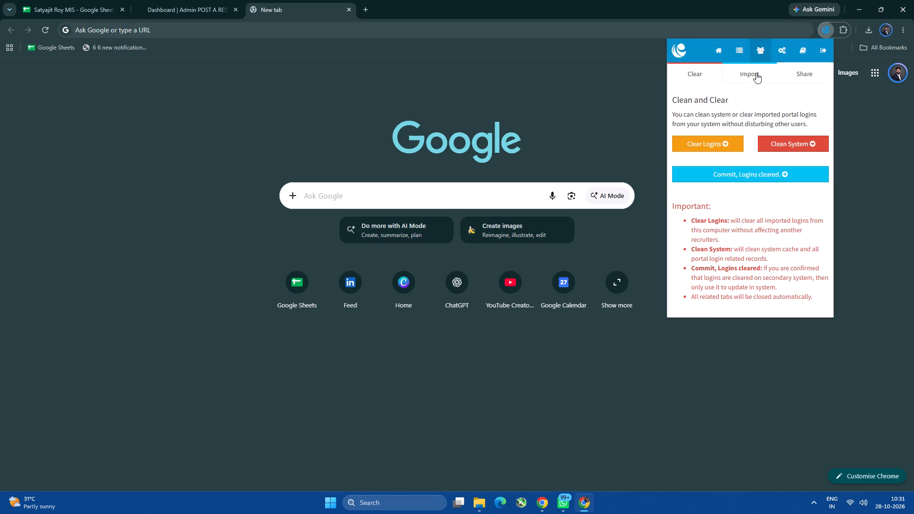
left_click(755, 73)
left_click(747, 135)
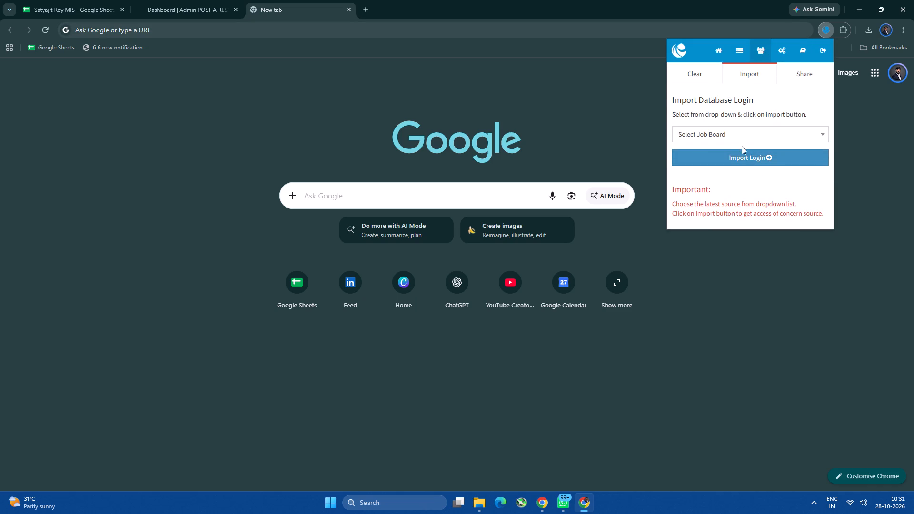
left_click(742, 135)
left_click(735, 182)
left_click(728, 159)
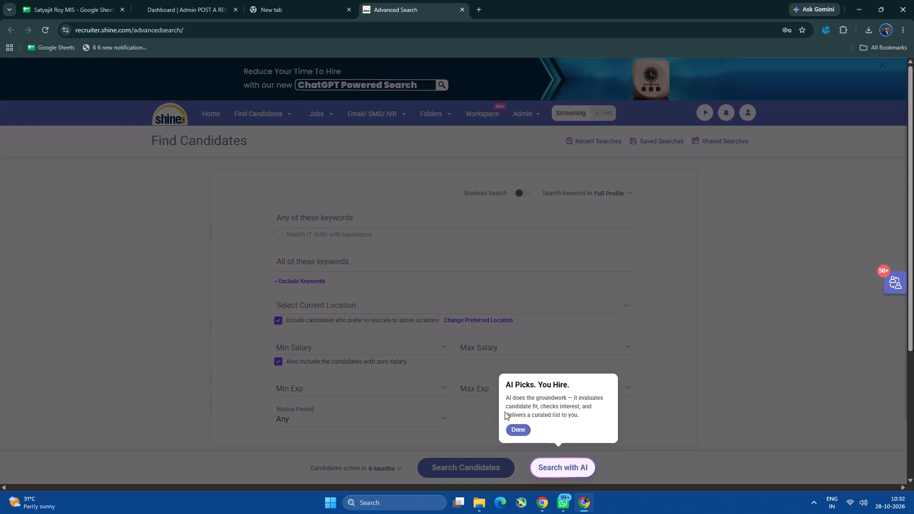
left_click(521, 434)
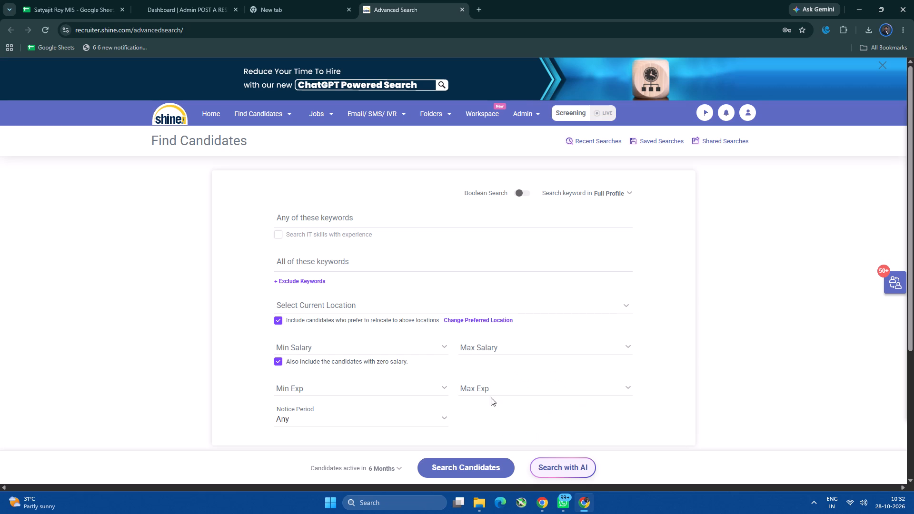
Add "Ecommerce Executive" in quotation marks to the any-of-these keywords of the candidate search.
left_click(318, 217)
type("\"ec")
key("BackSpace")
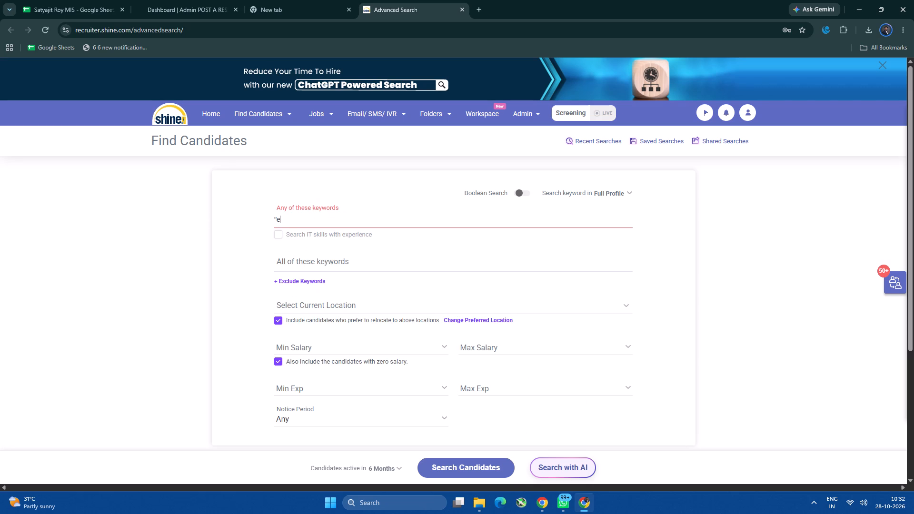
type("-ceo")
key("BackSpace")
key("BackSpace")
type("om")
key("BackSpace")
key("BackSpace")
key("BackSpace")
key("BackSpace")
type("com")
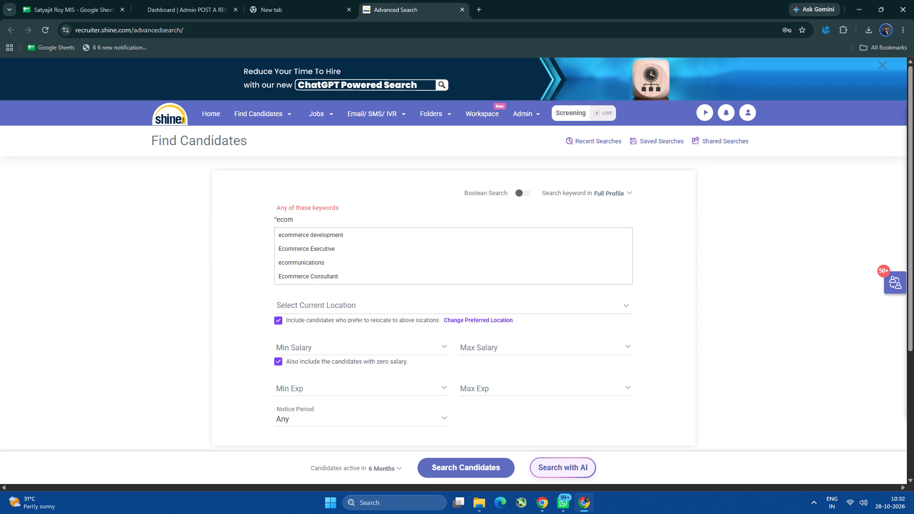
key("Down")
key("Right")
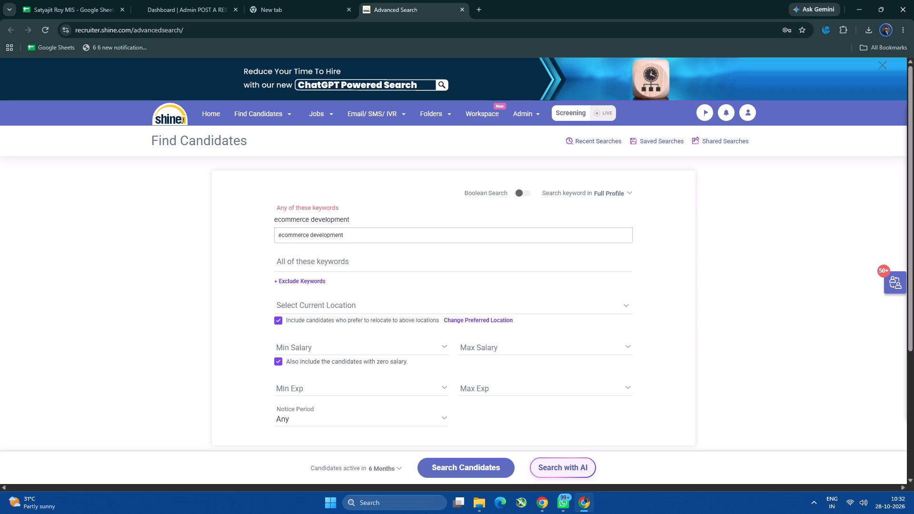
key("Up")
key("Down")
key("BackSpace")
key("BackSpace")
key("BackSpace")
key("BackSpace")
key("BackSpace")
key("BackSpace")
key("BackSpace")
key("BackSpace")
key("BackSpace")
key("BackSpace")
key("BackSpace")
key("BackSpace")
key("Down")
key("Down")
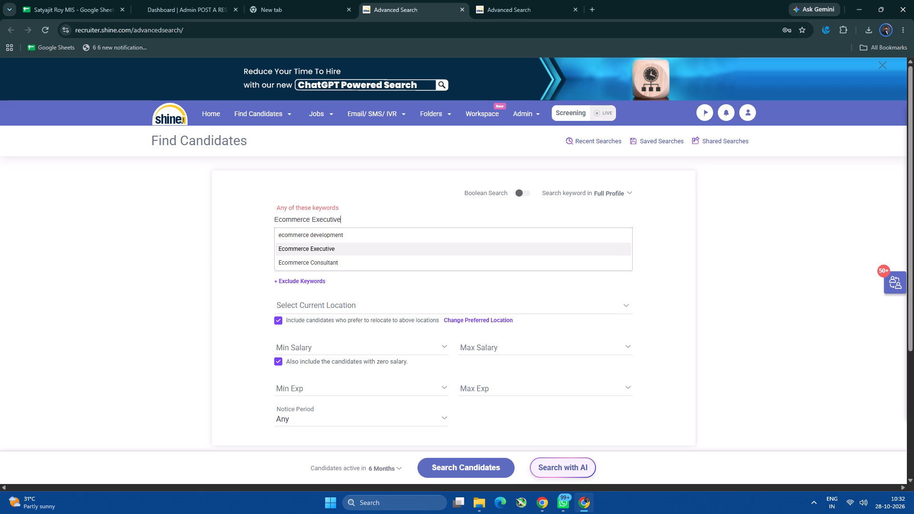
key("shift+quotedbl")
key("Left")
key("Left")
key("Left")
key("Left")
key("Left")
key("Left")
key("Left")
key("Left")
key("Left")
key("Left")
key("Left")
key("Left")
key("Left")
key("Left")
key("Left")
key("Left")
key("Left")
key("Left")
key("Left")
key("Left")
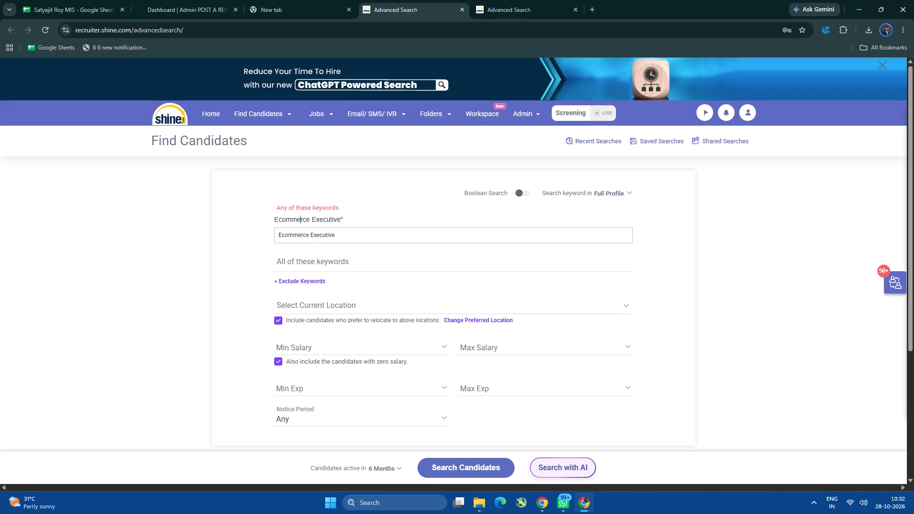
key("shift+quotedbl")
key("Return")
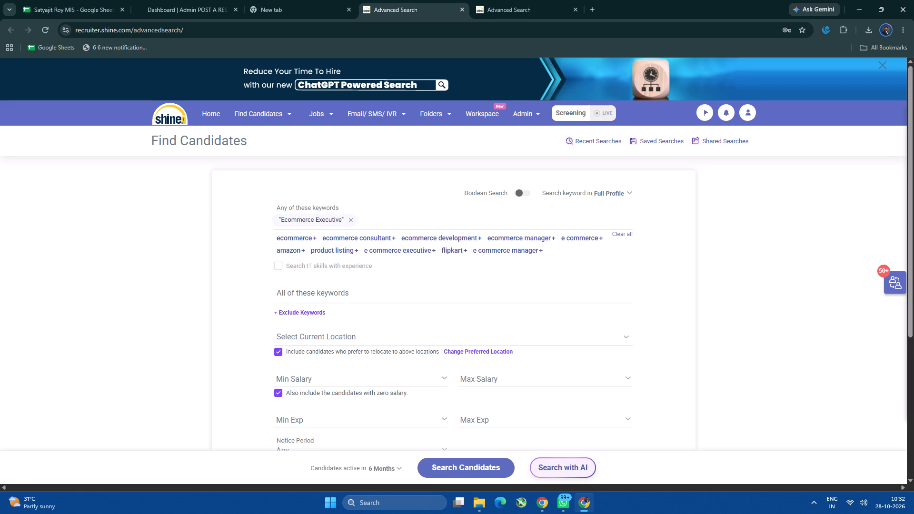
Add the suggested keywords ecommerce and e commerce to the search, enclosing e commerce in quotation marks.
left_click(288, 238)
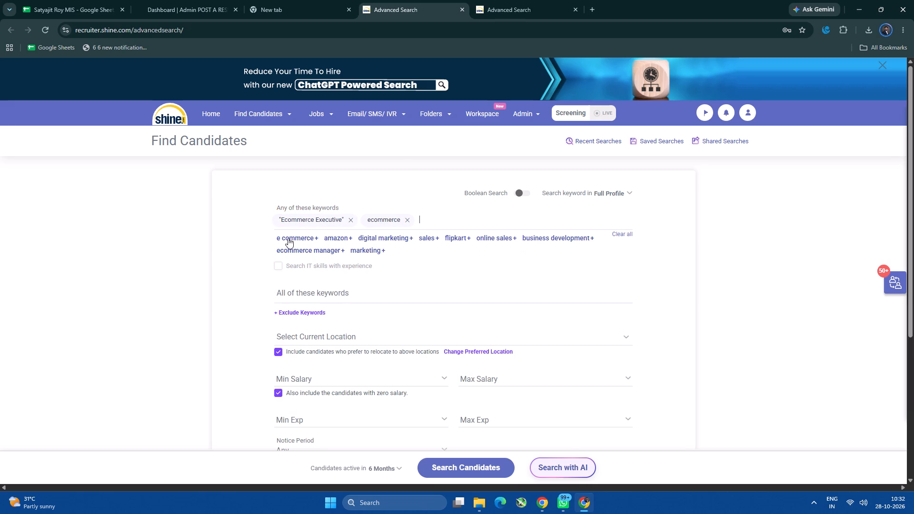
left_click(289, 238)
left_click(457, 220)
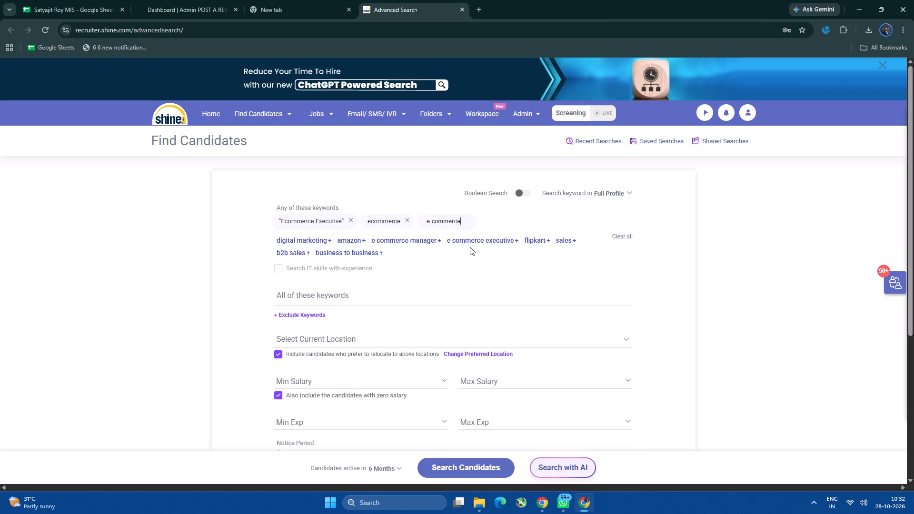
key("shift+quotedbl")
key("Left")
key("Left")
key("Left")
key("Left")
key("Left")
key("Left")
key("Left")
key("Left")
key("Left")
key("Left")
key("Left")
key("Left")
key("Left")
key("Left")
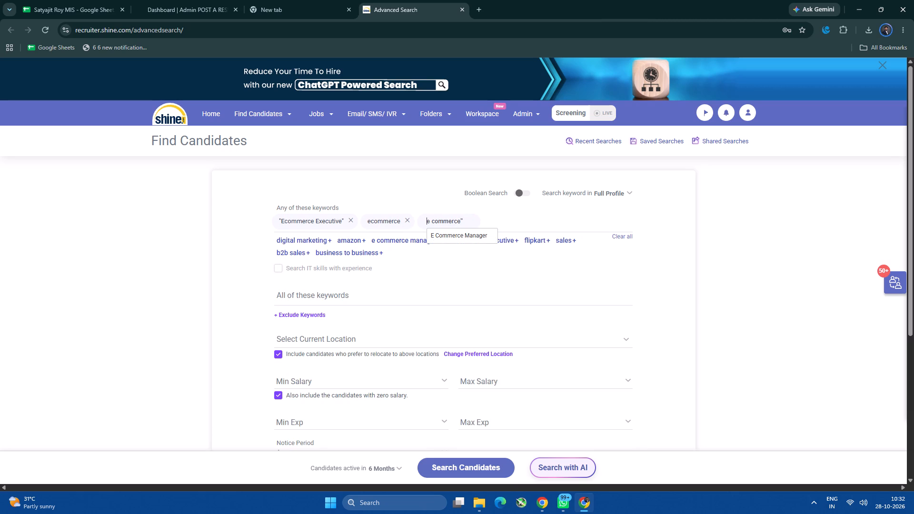
key("shift+quotedbl")
key("Return")
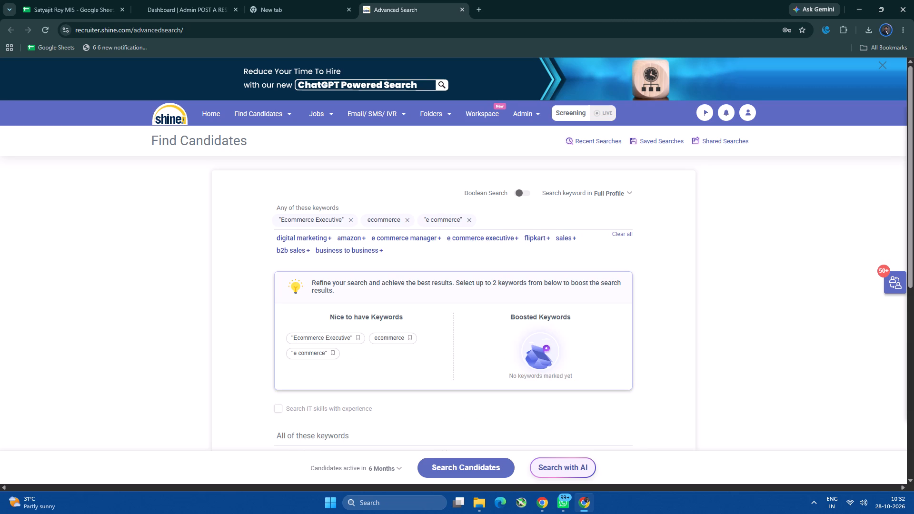
Add the suggested keyword e commerce manager to the search and enclose it in quotation marks.
left_click(396, 239)
left_click(545, 220)
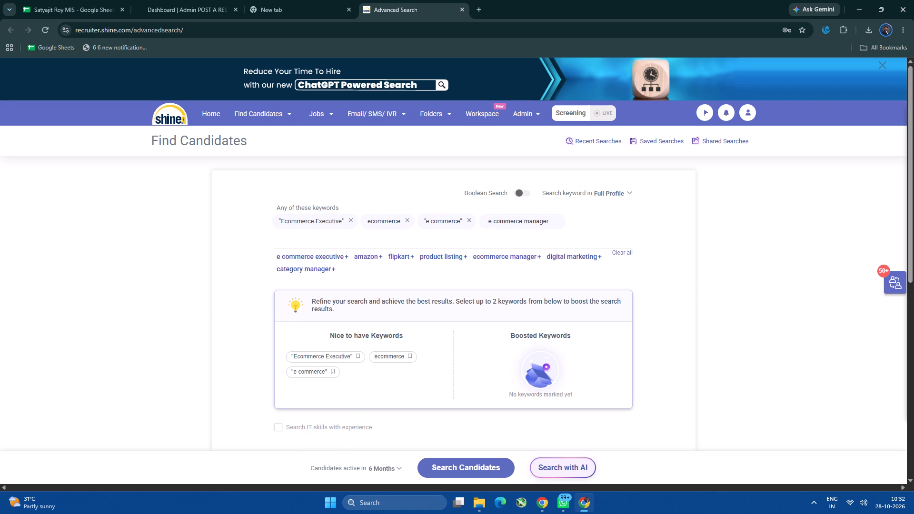
key("shift+quotedbl")
key("Left")
key("Left")
key("Left")
key("Left")
key("Left")
key("Left")
key("Left")
key("Left")
key("Left")
key("Left")
key("Left")
key("Left")
key("Left")
key("Left")
key("Left")
key("Left")
key("Left")
key("Left")
key("Left")
key("Left")
key("shift+quotedbl")
key("Return")
Mark "Ecommerce Executive" and ecommerce as boosted keywords.
scroll(482, 273, "down", 4)
left_click(314, 164)
left_click(301, 165)
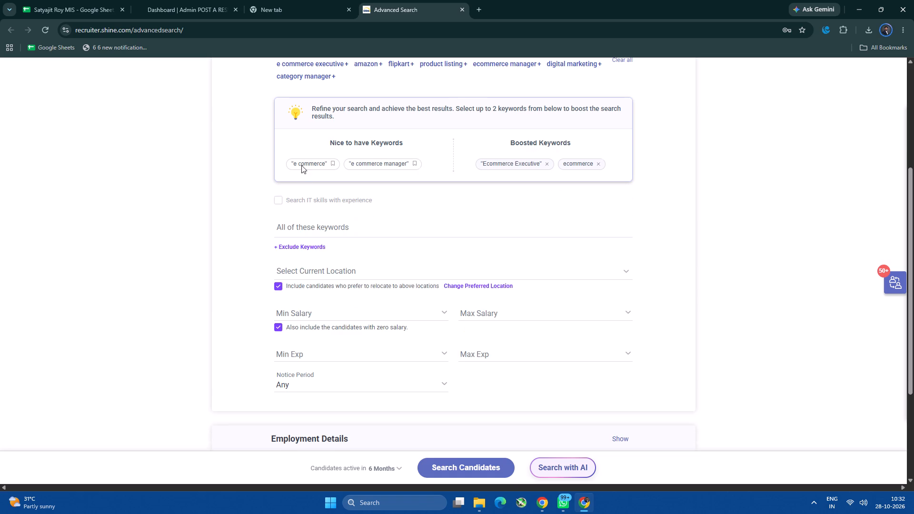
Exclude candidates who prefer to relocate and set the current location to Ahmedabad, Gandhinagar and Gandhidham.
left_click(277, 283)
left_click(288, 273)
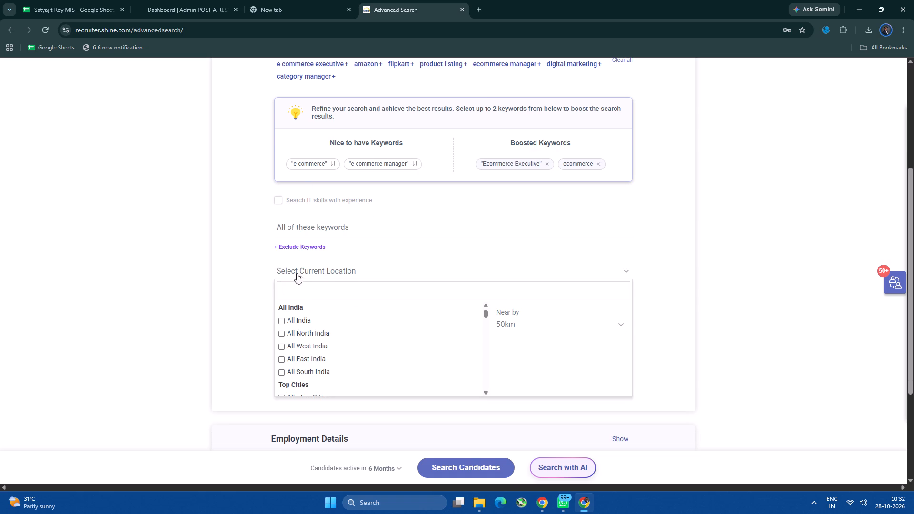
type("Ahmed")
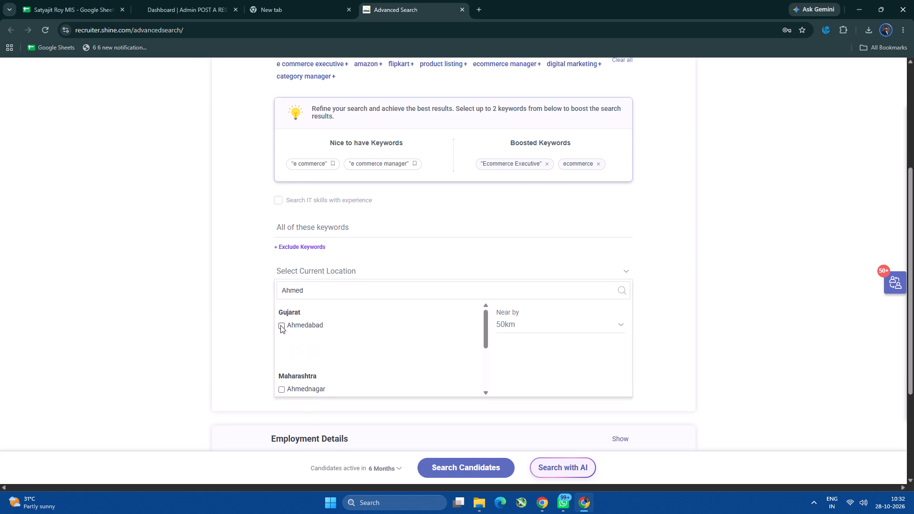
left_click(276, 329)
left_click(283, 325)
left_click(315, 295)
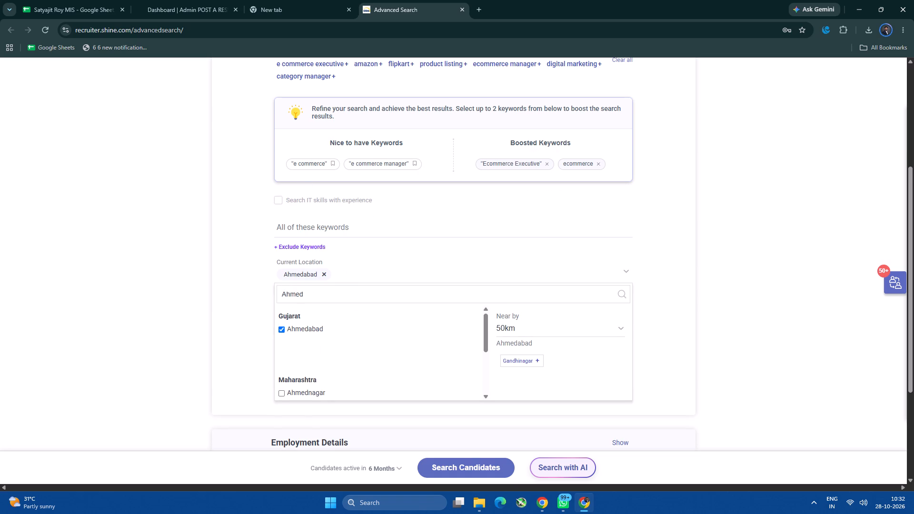
key("BackSpace")
key("BackSpace")
key("BackSpace")
key("BackSpace")
key("BackSpace")
key("BackSpace")
key("BackSpace")
key("BackSpace")
key("BackSpace")
key("BackSpace")
key("BackSpace")
key("BackSpace")
key("BackSpace")
type("Gandh")
left_click(281, 341)
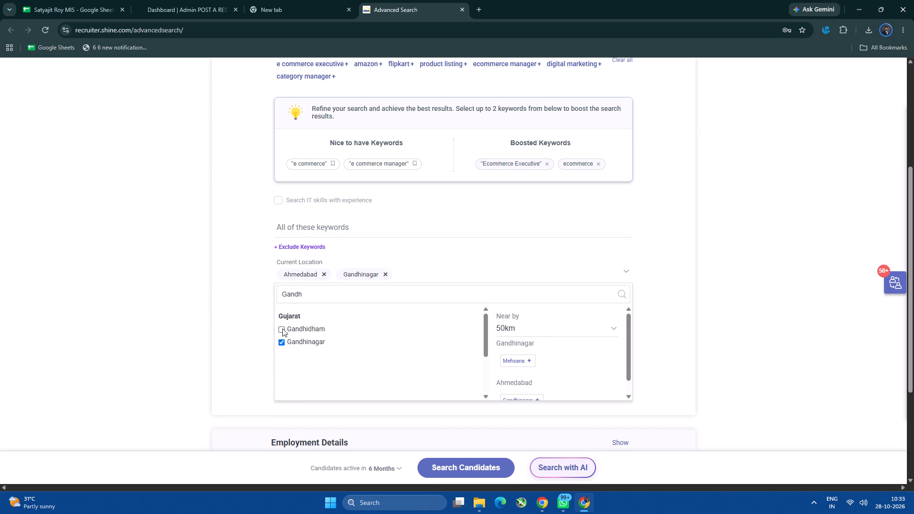
left_click(282, 328)
left_click_drag(312, 295, 270, 292)
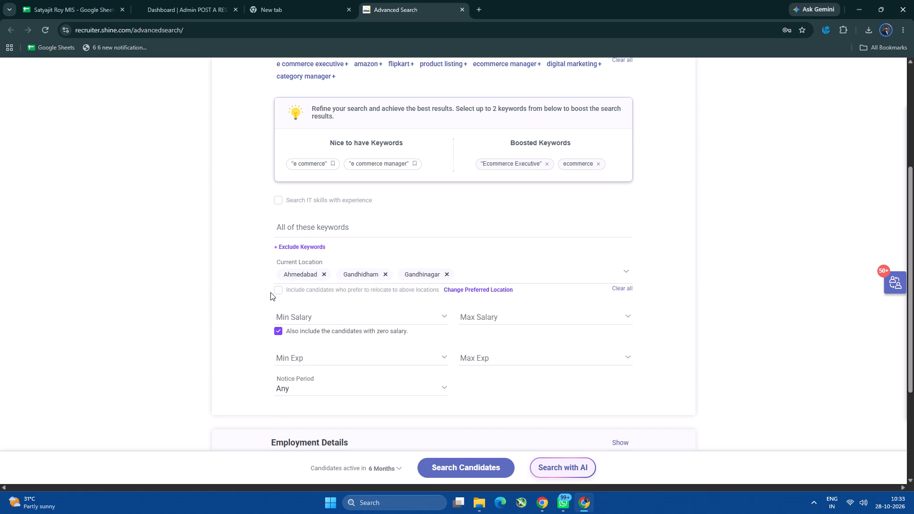
Set the salary range from Rs 50,000 to Rs 2.5 Lakh per year.
left_click(300, 320)
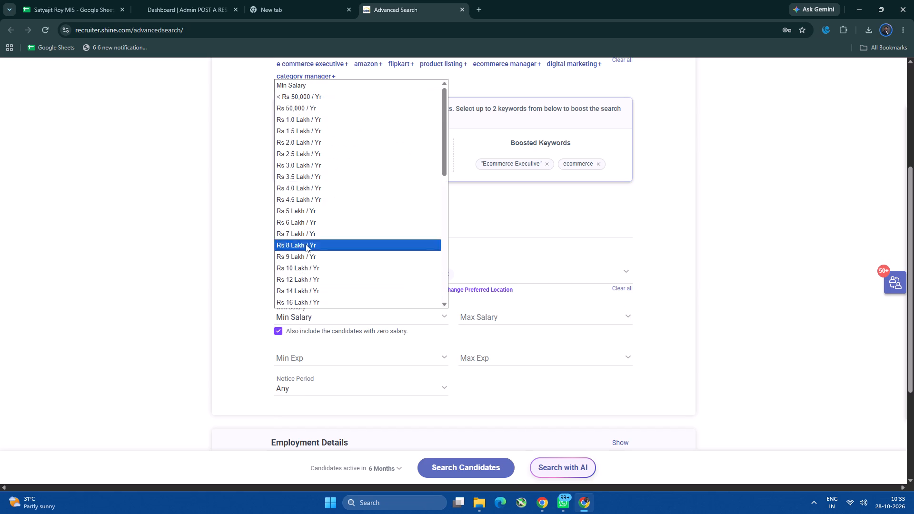
left_click(315, 103)
left_click(467, 320)
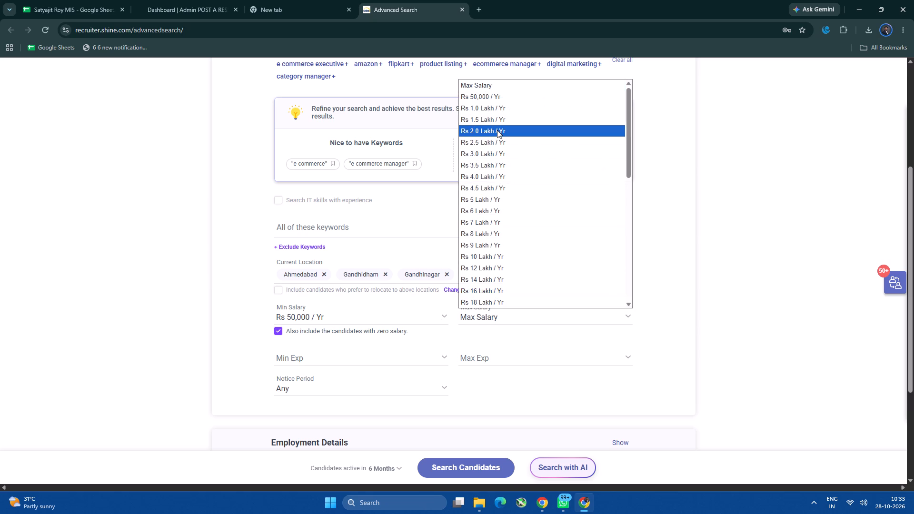
left_click(496, 141)
Set the experience range from 1 to 5 years.
left_click(318, 366)
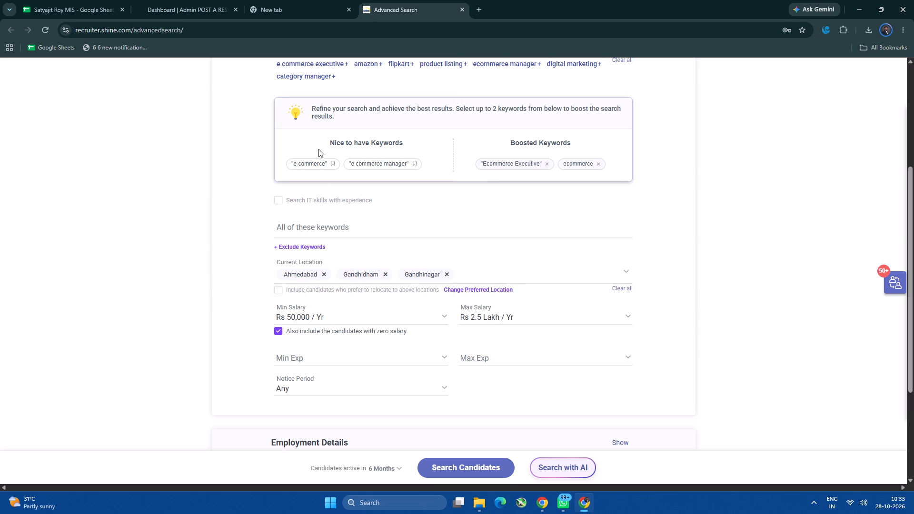
left_click_drag(331, 364, 328, 359)
left_click(309, 143)
left_click(495, 352)
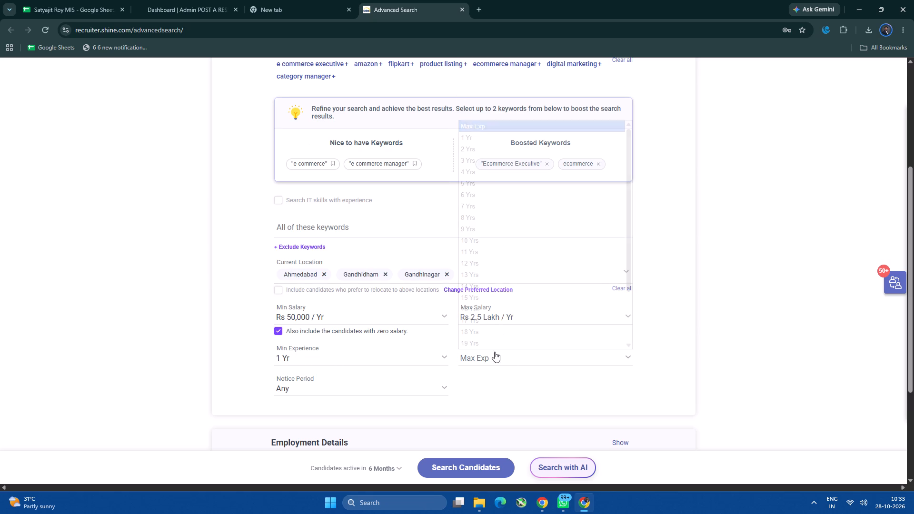
left_click(487, 185)
Run the candidate search with these criteria and close the empty browser tab.
left_click(453, 472)
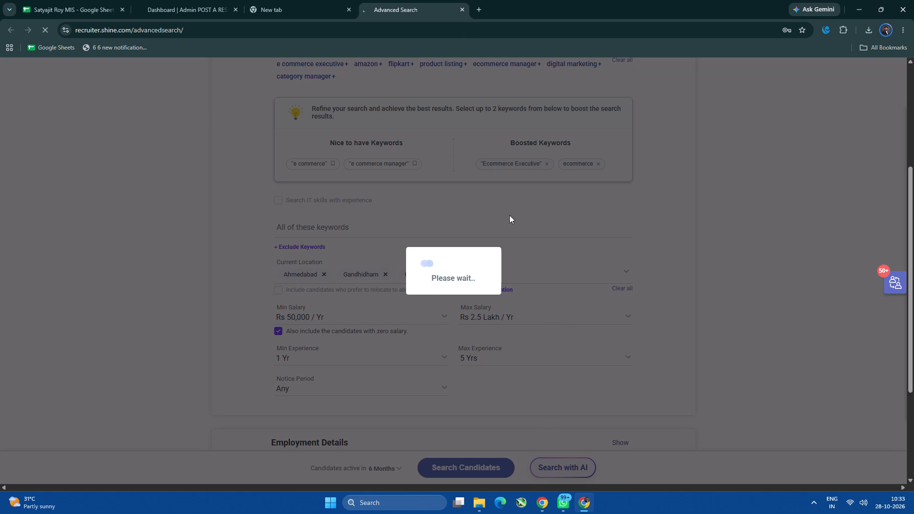
left_click(348, 12)
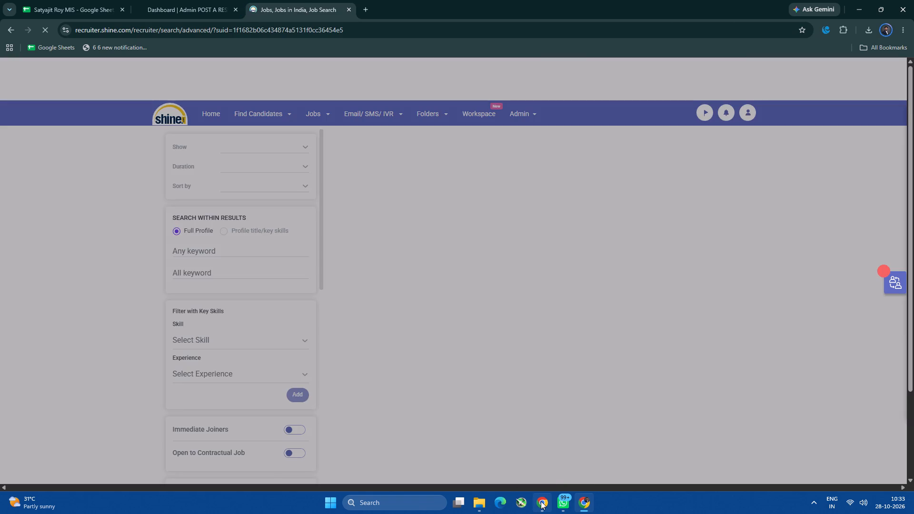
Filter the candidate results with the duration set to Any, and collapse the candidate interest alert.
left_click(252, 203)
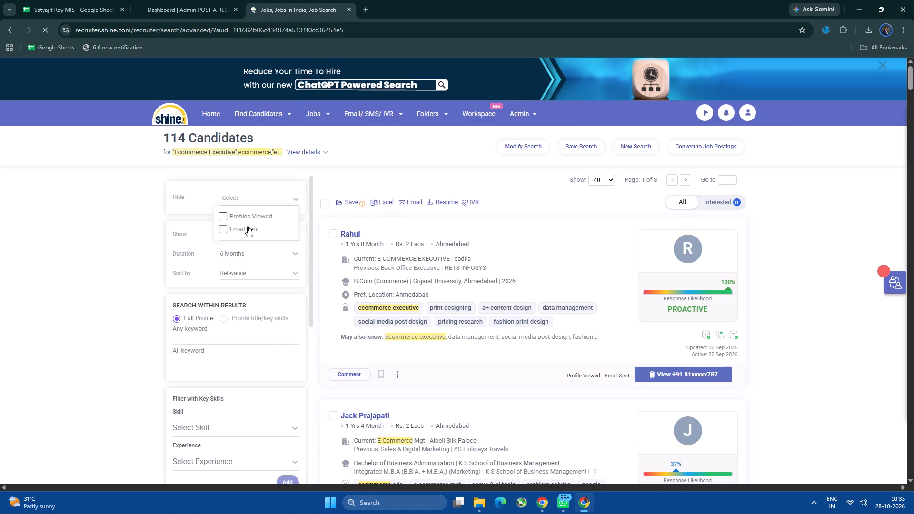
left_click(235, 255)
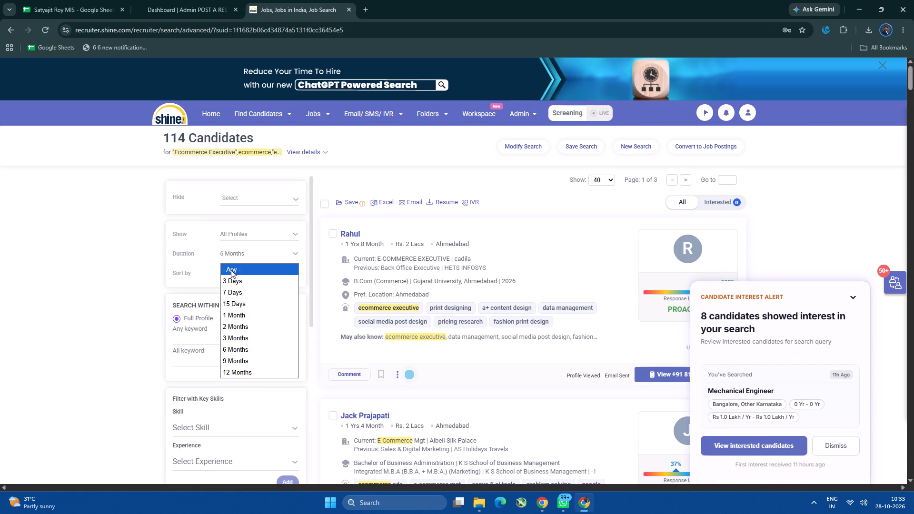
left_click(231, 271)
left_click(240, 466)
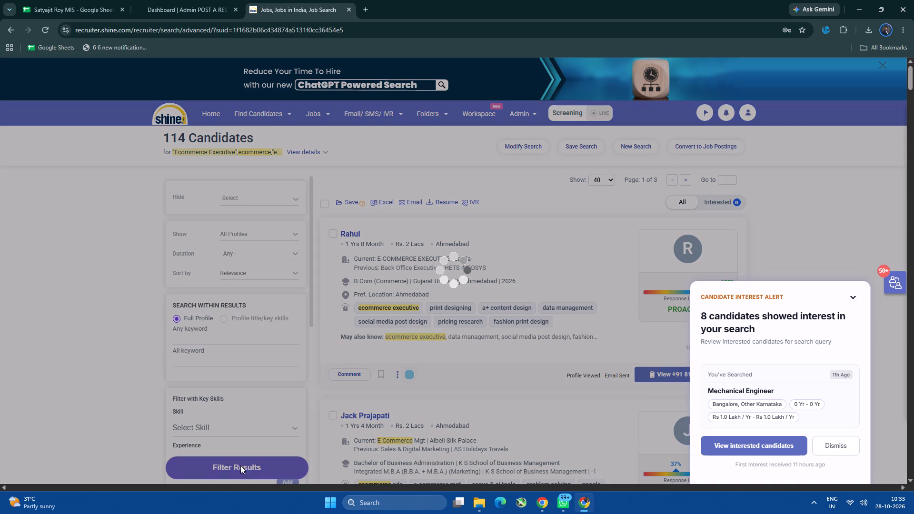
left_click(851, 296)
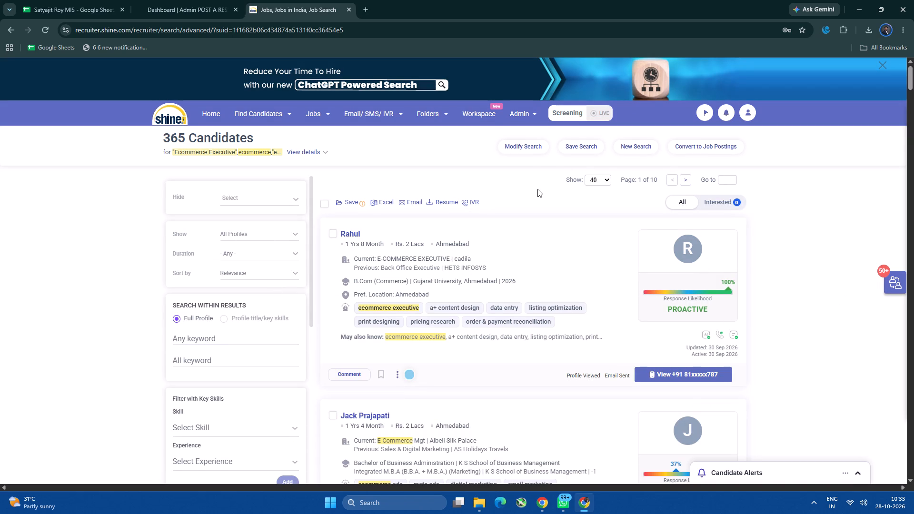
Send the session template email to all candidates on result pages 1 to 10 and dismiss the confirmation.
left_click(413, 206)
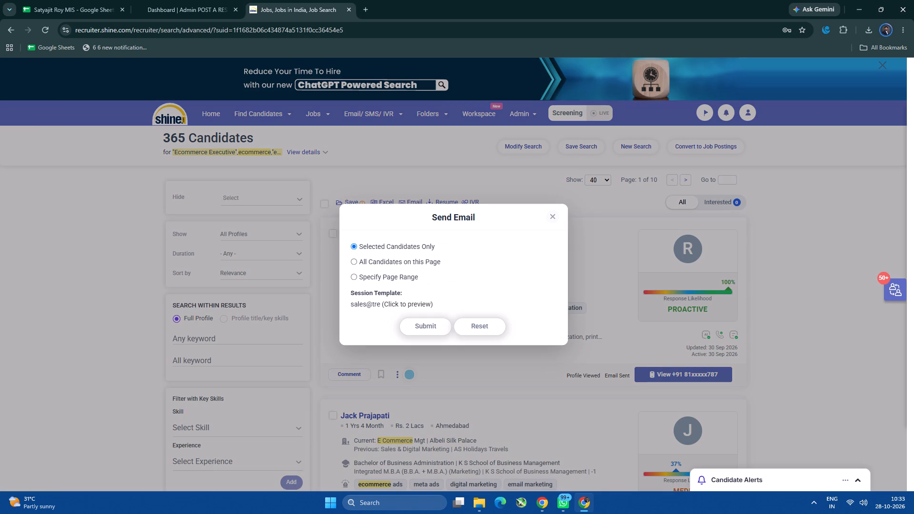
left_click(353, 276)
left_click(376, 277)
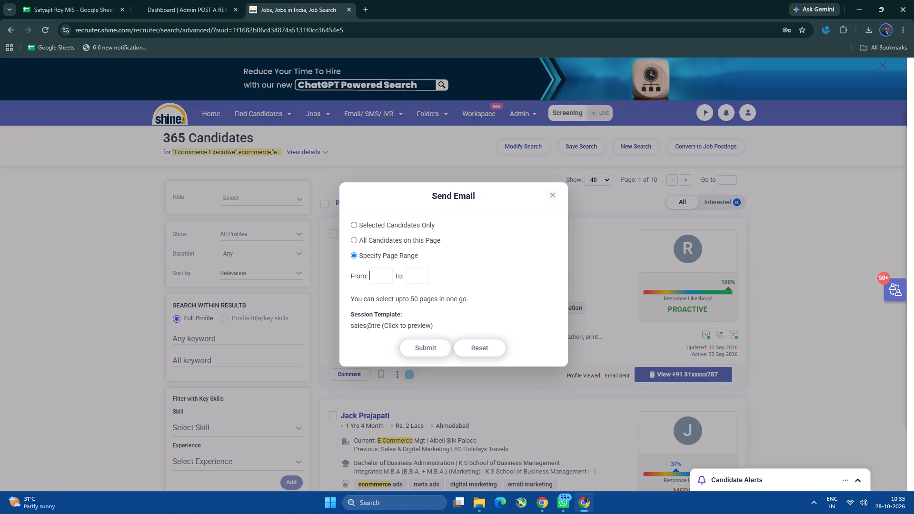
key("1")
left_click(413, 278)
key("1")
key("0")
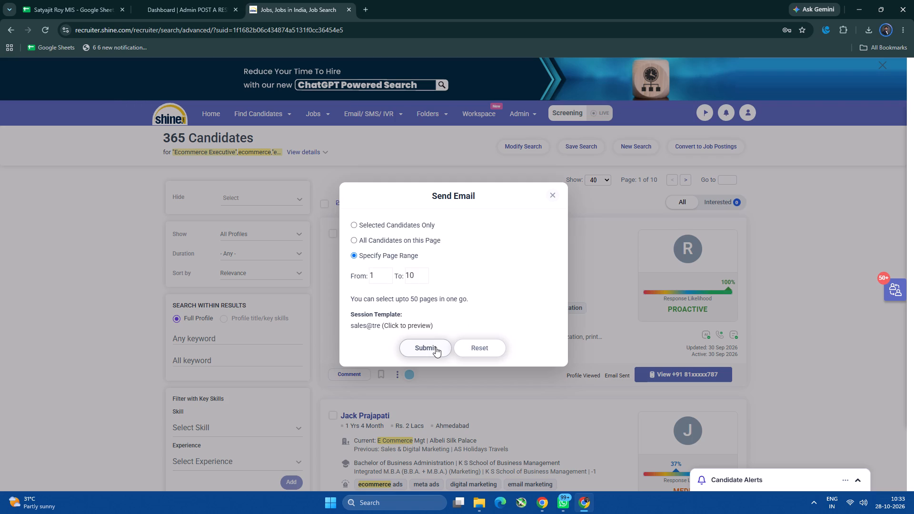
left_click(436, 347)
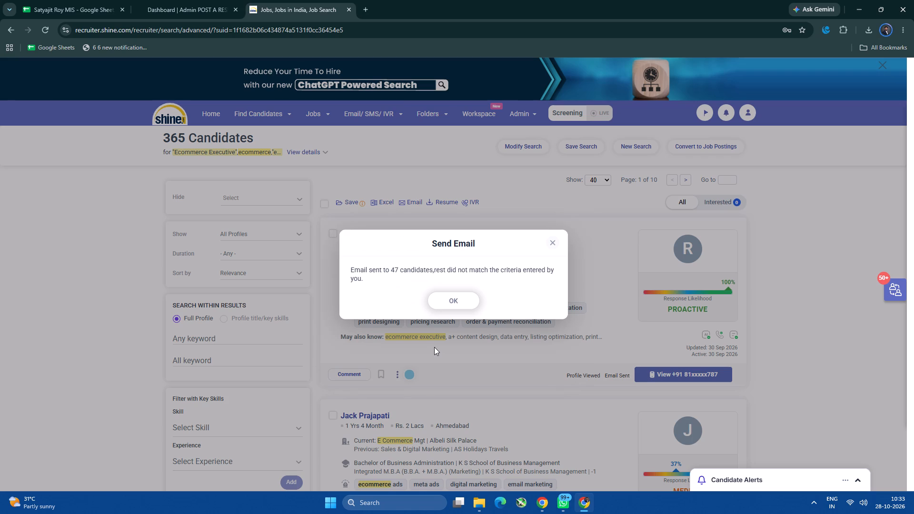
left_click(552, 240)
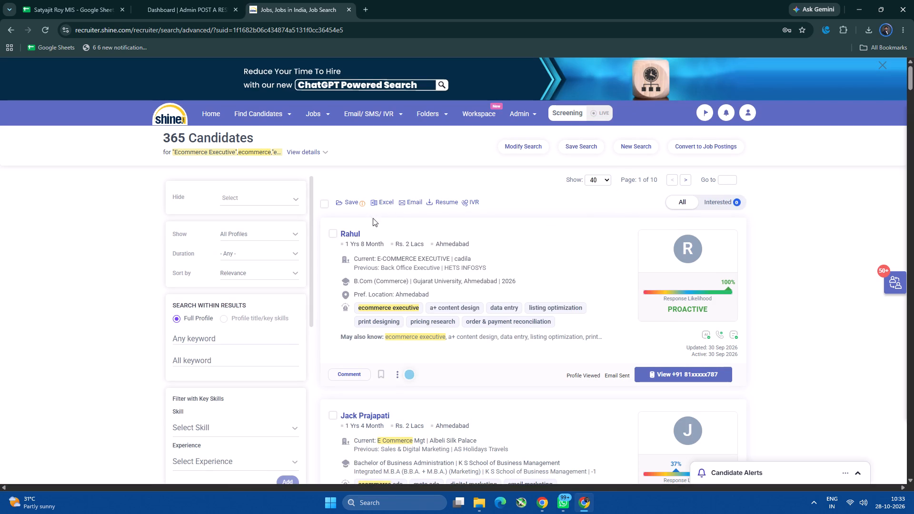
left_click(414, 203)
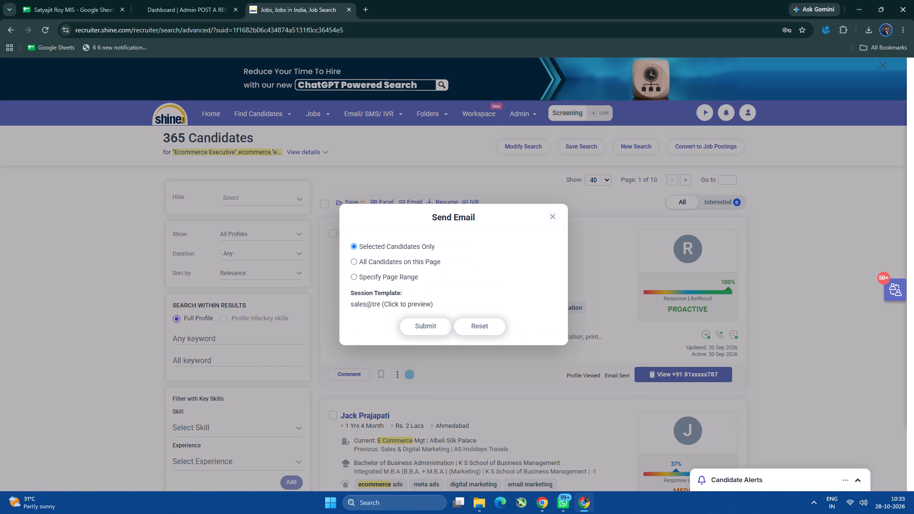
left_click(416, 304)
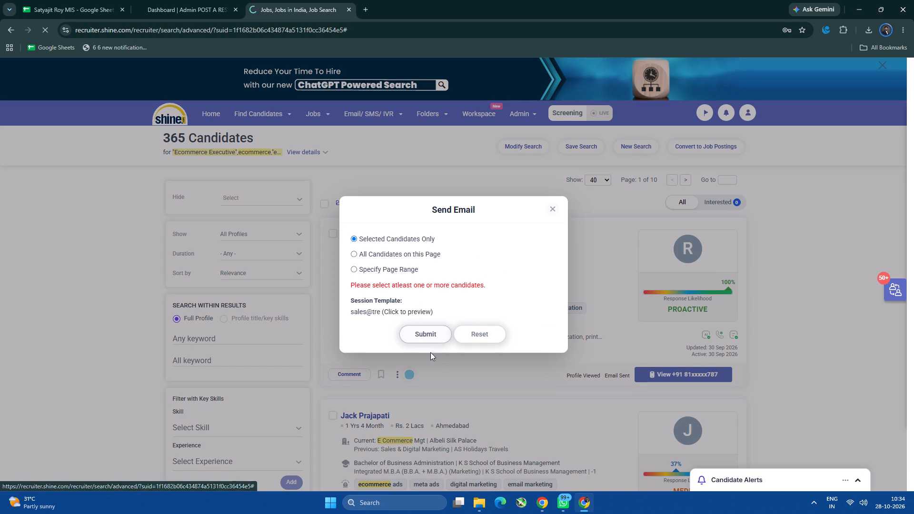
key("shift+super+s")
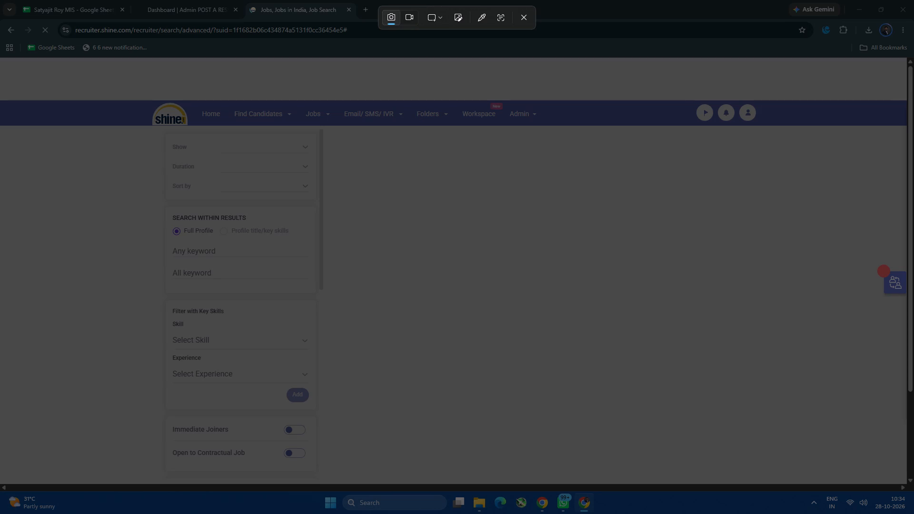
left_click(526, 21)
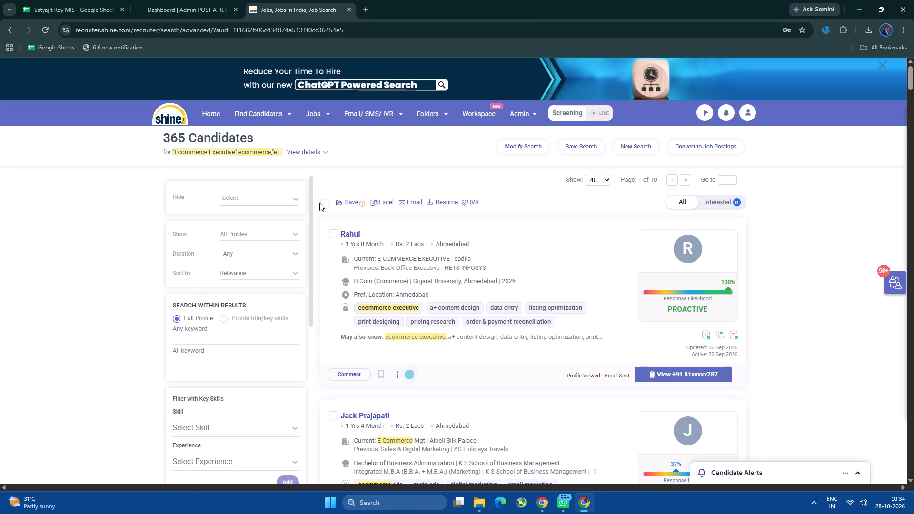
Select all candidates on the results page, open the Send Email options and start a screen snip of them.
left_click(321, 203)
left_click(417, 201)
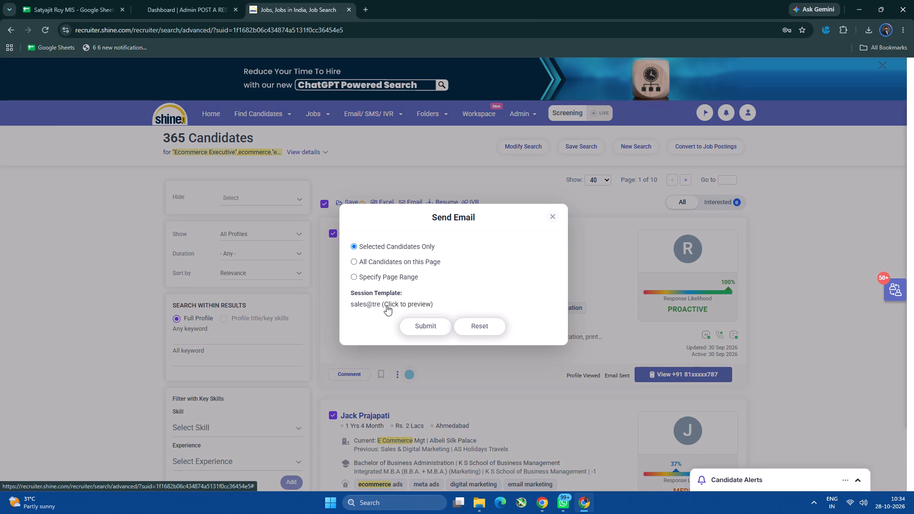
key("shift+super+s")
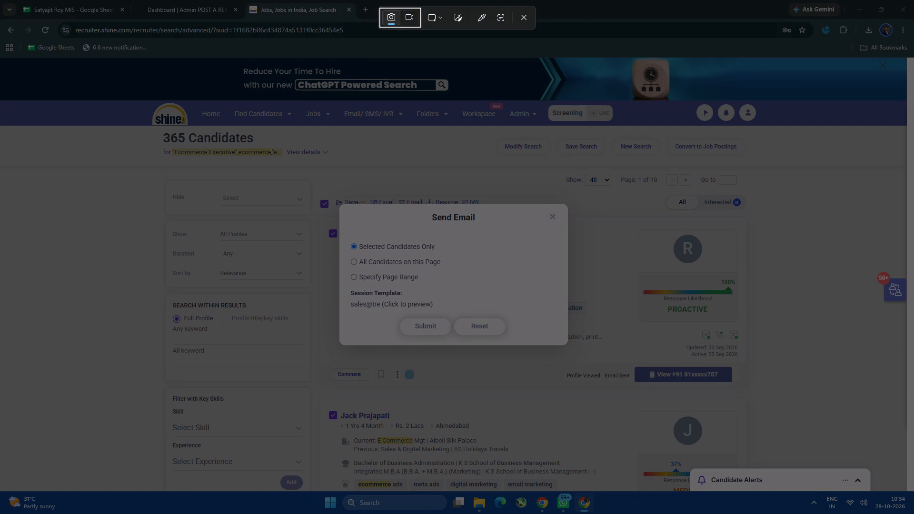
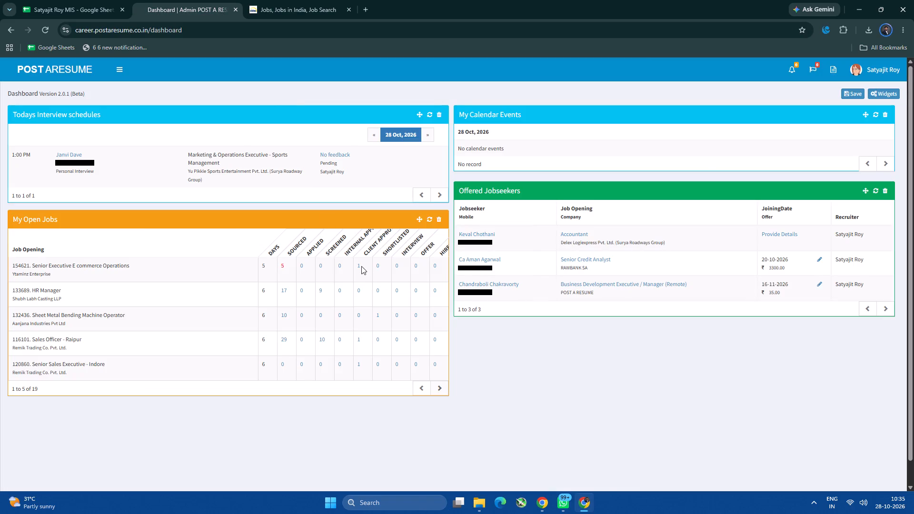
Open the ready email template of job 154621, Senior Executive E commerce Operations, from the Post A Resume dashboard.
left_click(360, 266)
left_click(357, 264)
left_click(358, 264)
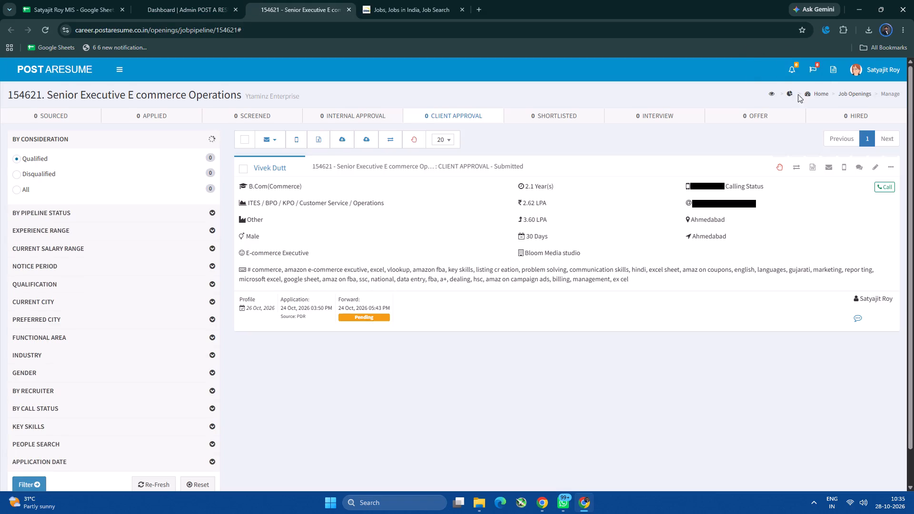
left_click(773, 92)
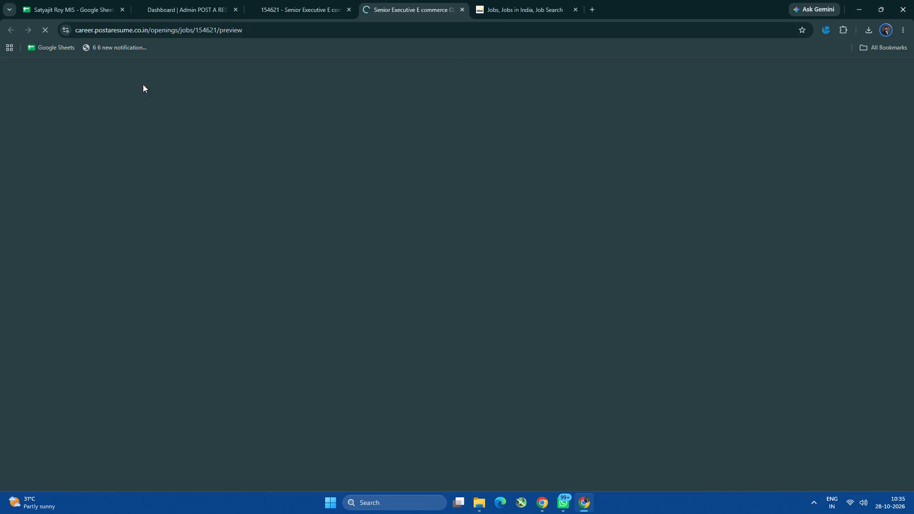
left_click(265, 111)
Copy the template's subject and replace the subject line of the new Shine email with it.
left_click(891, 174)
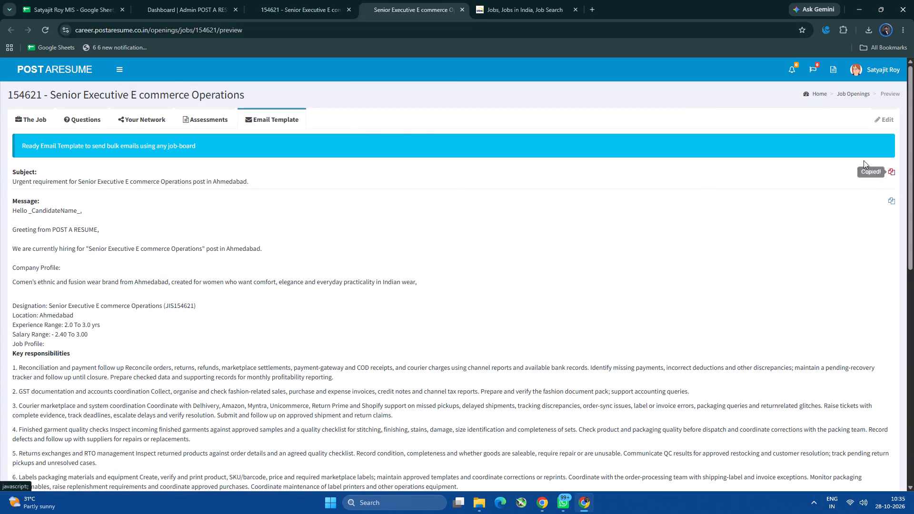
left_click(516, 8)
left_click(331, 262)
key("ctrl+a")
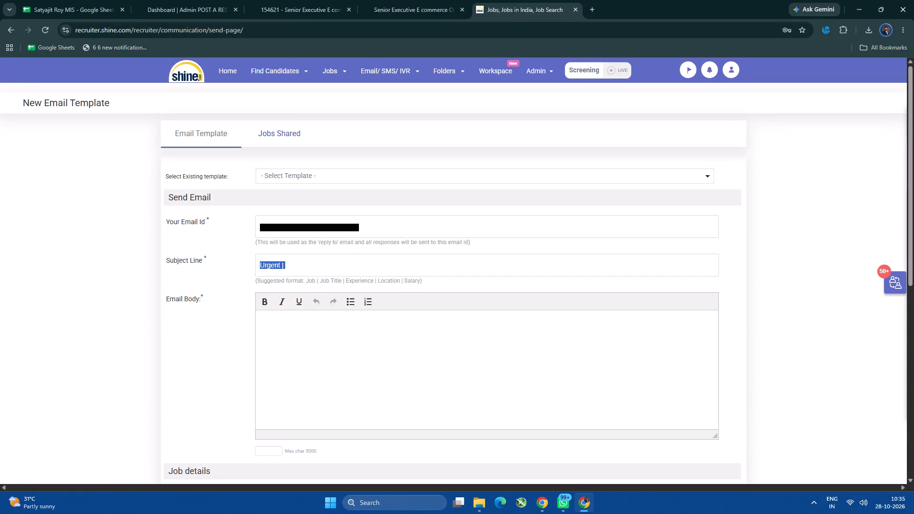
key("ctrl+v")
Copy the template's message and paste it into the email body on Shine.
left_click(408, 0)
left_click(895, 198)
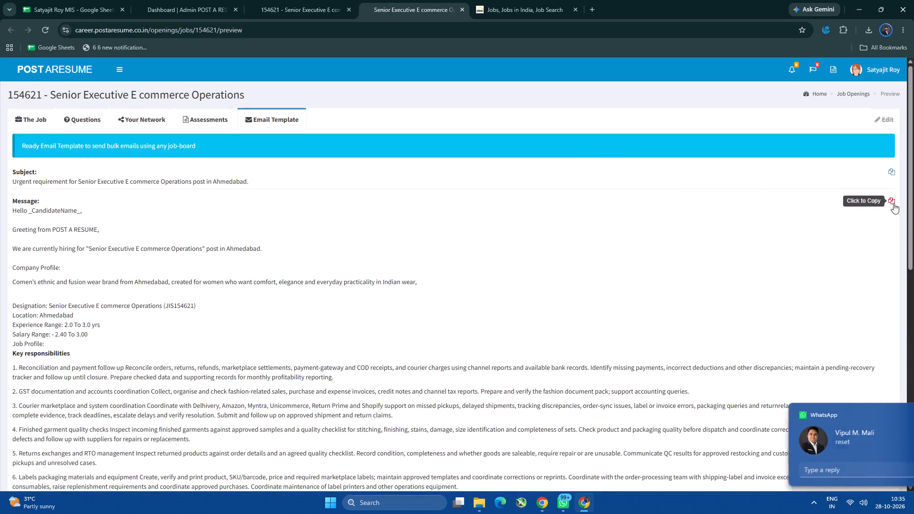
left_click(894, 203)
left_click(485, 0)
left_click(347, 347)
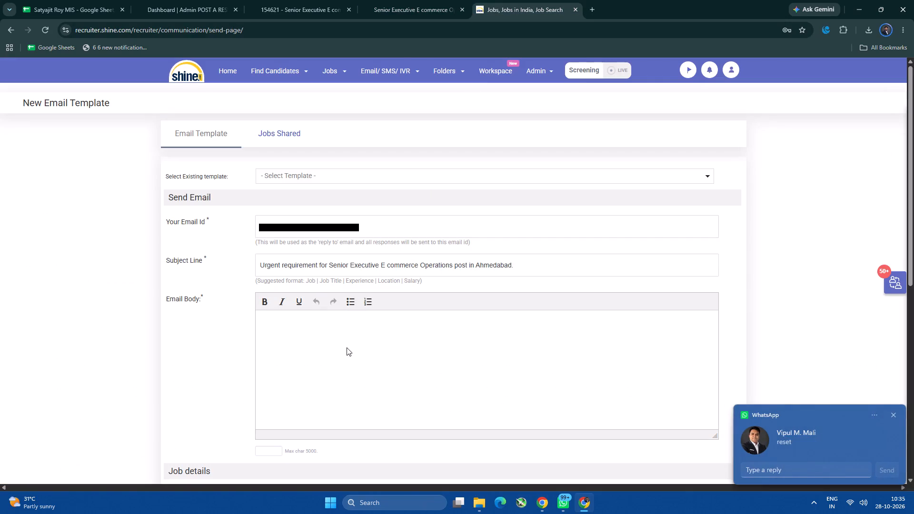
key("ctrl+v")
left_click(542, 104)
Remove the extra blank lines before the "If you are really interested" paragraph in the email body.
scroll(336, 388, "up", 2)
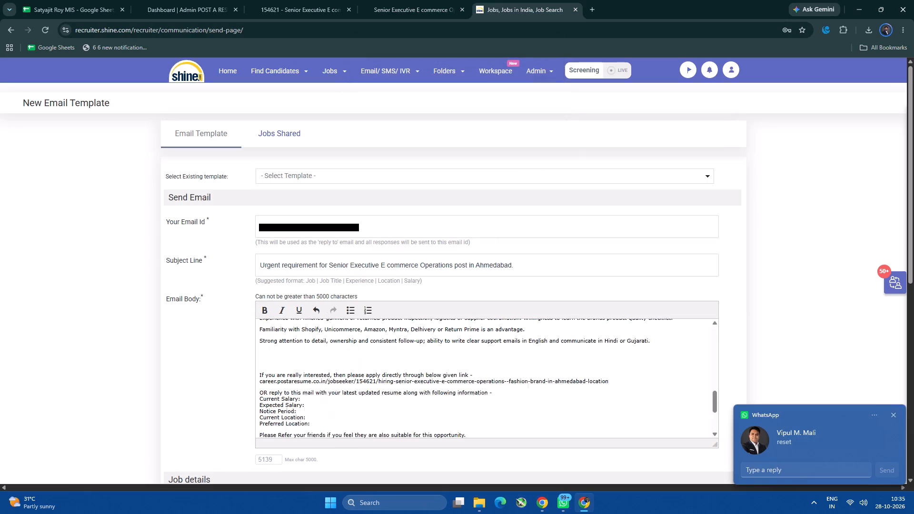
scroll(336, 387, "up", 1)
left_click(293, 413)
key("BackSpace")
key("BackSpace")
key("BackSpace")
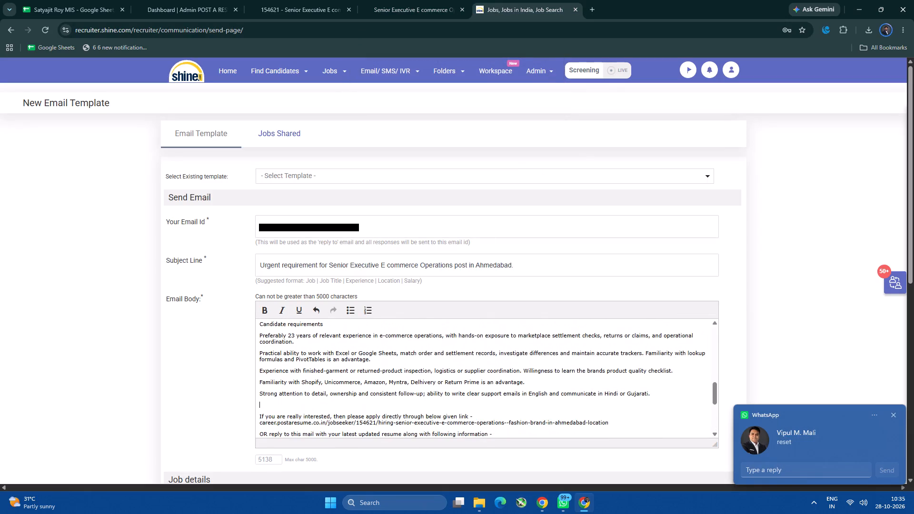
key("BackSpace")
Cut the direct apply link wording so the paragraph asks candidates to reply to this mail, and add a blank line above it.
scroll(299, 391, "up", 3)
scroll(299, 390, "down", 4)
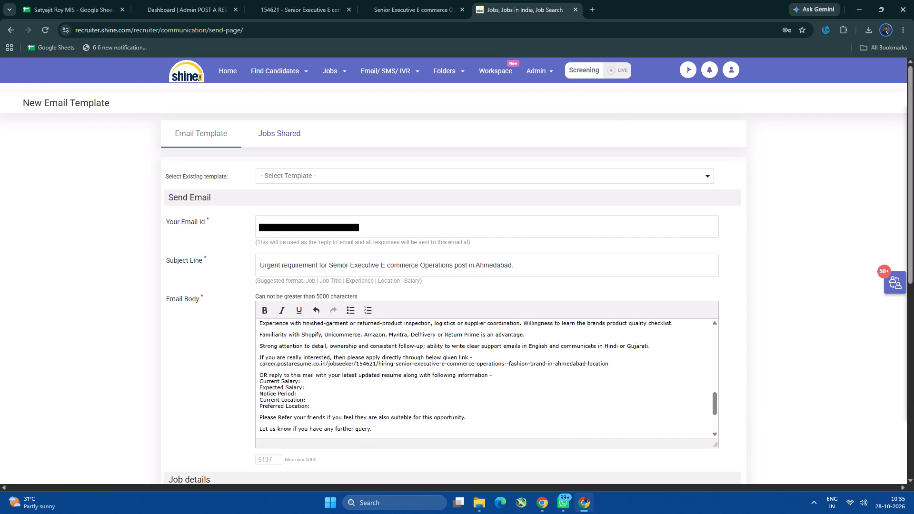
left_click_drag(366, 356, 270, 375)
key("BackSpace")
scroll(392, 381, "up", 1)
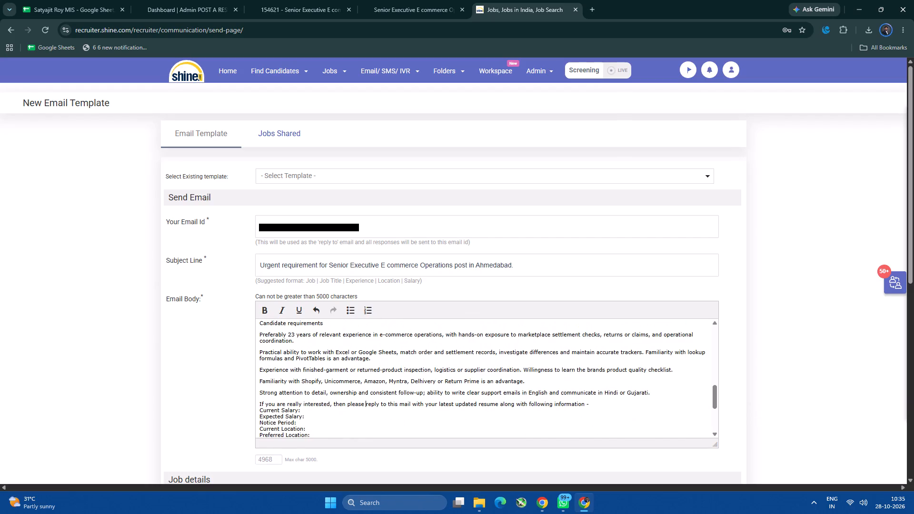
left_click(662, 394)
key("Return")
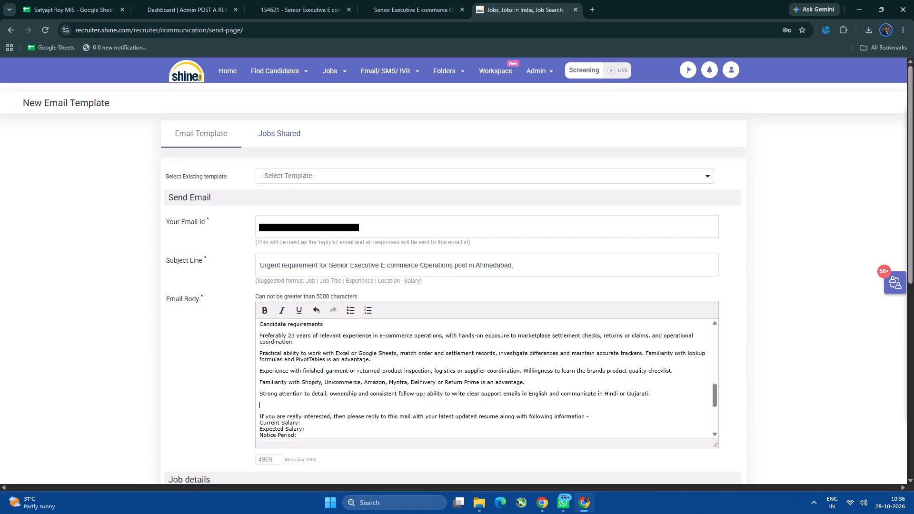
Delete the "Hello _CandidateName_," greeting and the bracketed job code after the designation in the email body.
scroll(423, 358, "up", 6)
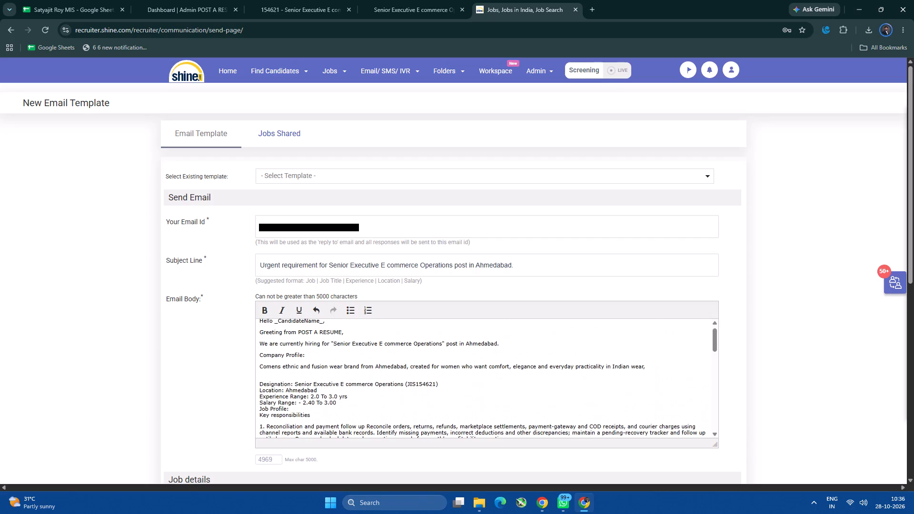
left_click_drag(260, 331, 258, 315)
key("BackSpace")
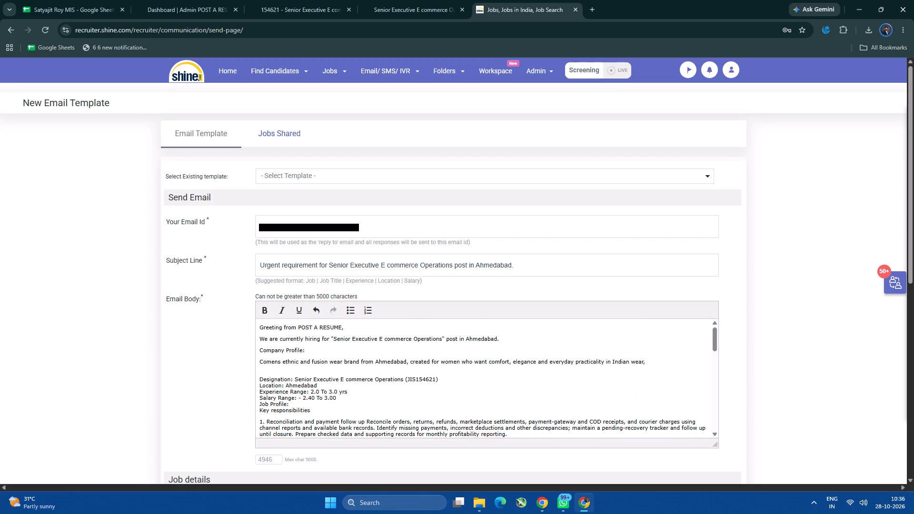
left_click_drag(405, 378, 447, 380)
key("BackSpace")
key("BackSpace")
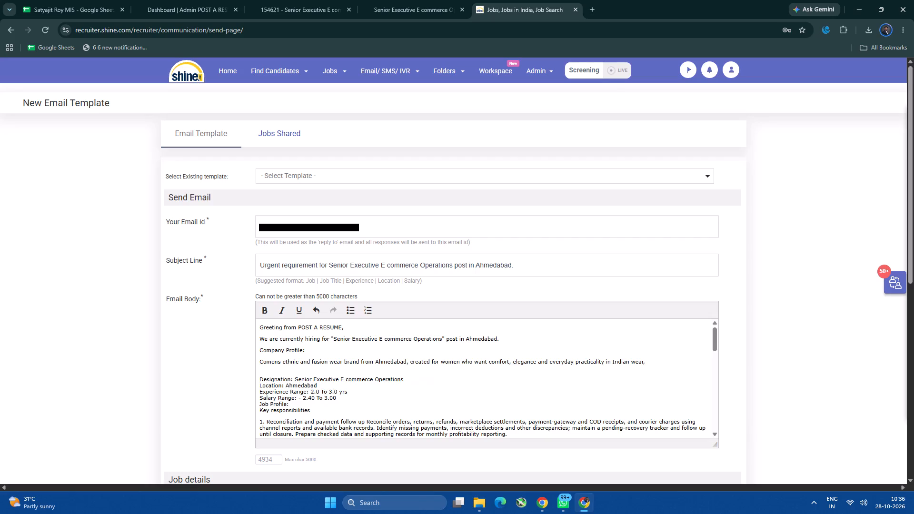
left_click(295, 373)
Enter "Senior Ecommerce Executive" as the job title in the job details.
scroll(312, 278, "down", 1)
scroll(313, 278, "up", 1)
scroll(314, 278, "down", 3)
scroll(323, 337, "down", 2)
left_click(283, 308)
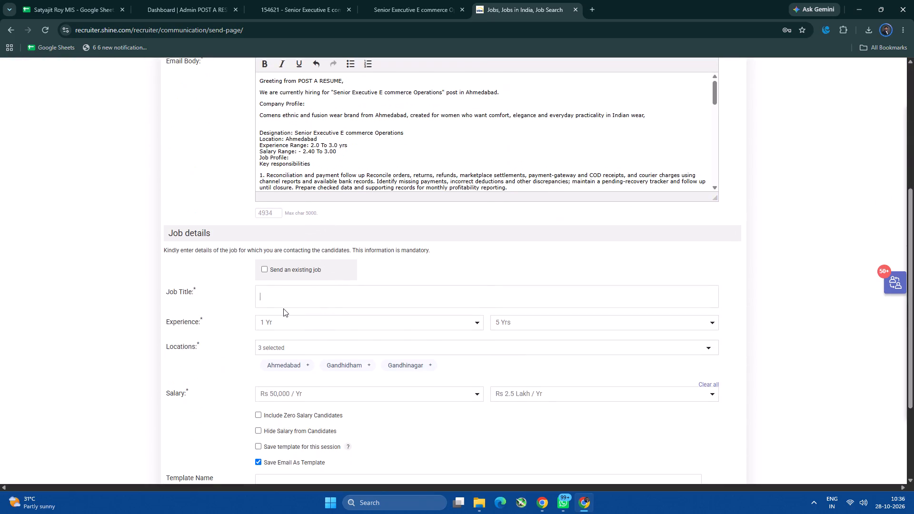
key("shift+e")
key("BackSpace")
type("Senior E")
type("commerce Executiv e")
key("BackSpace")
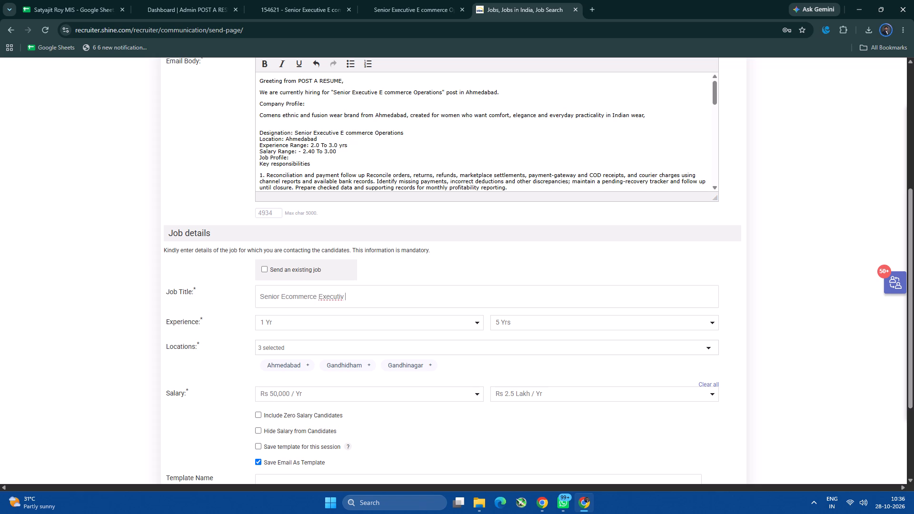
key("BackSpace")
key("BackSpace")
type("ve")
scroll(277, 377, "down", 3)
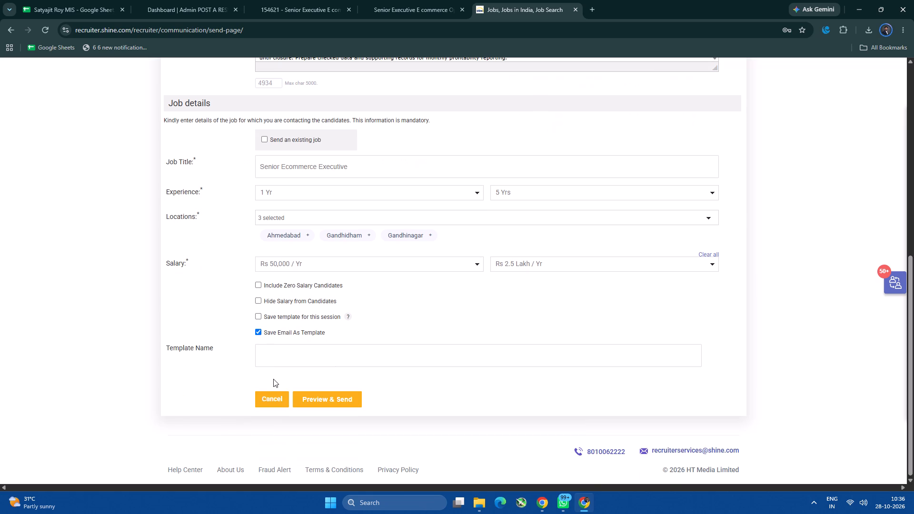
Include zero salary candidates, turn off saving the email as a template, and proceed to preview and send, accepting the recipient notice.
left_click(258, 287)
left_click(260, 344)
left_click(332, 397)
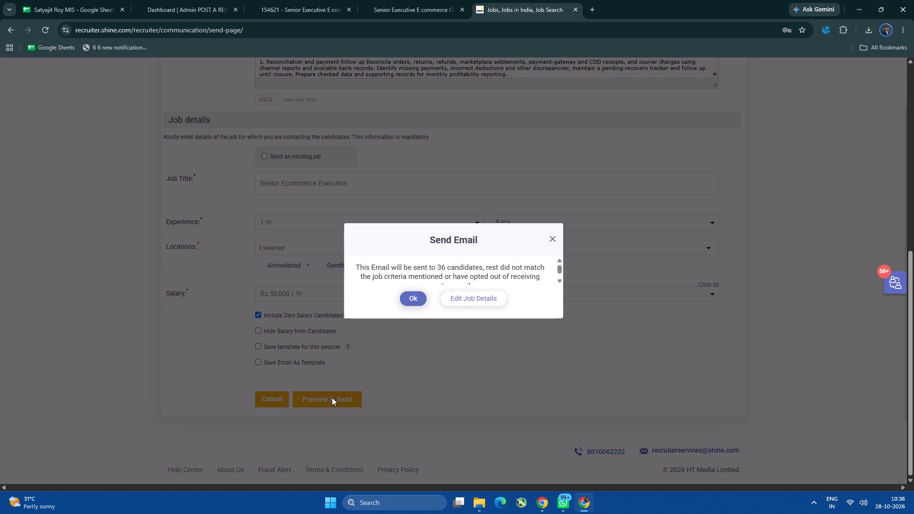
left_click(417, 297)
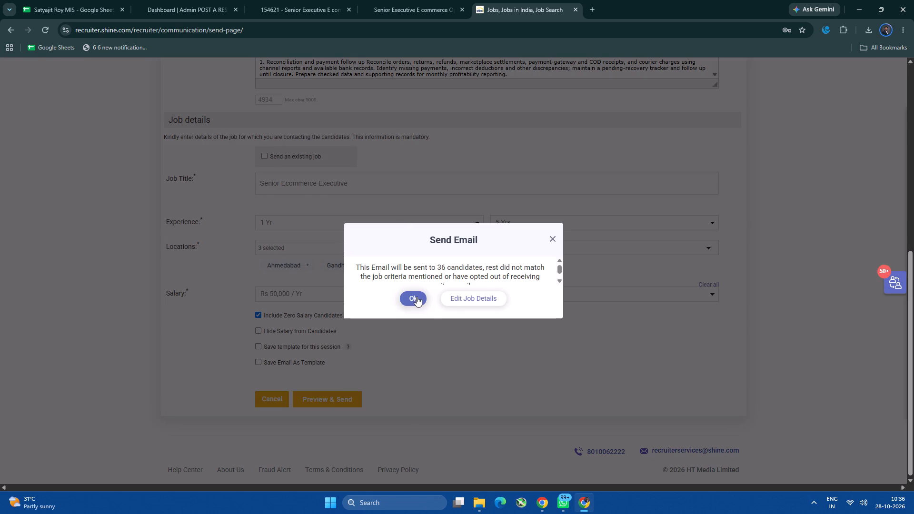
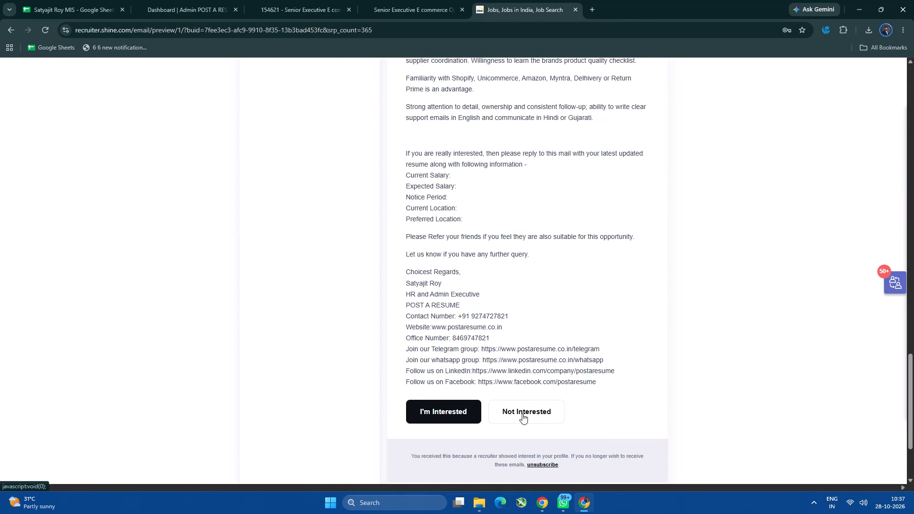
Send the previewed Senior Ecommerce Executive email immediately, acknowledge the submission, and decline converting it to a job posting.
left_click_drag(522, 414, 560, 288)
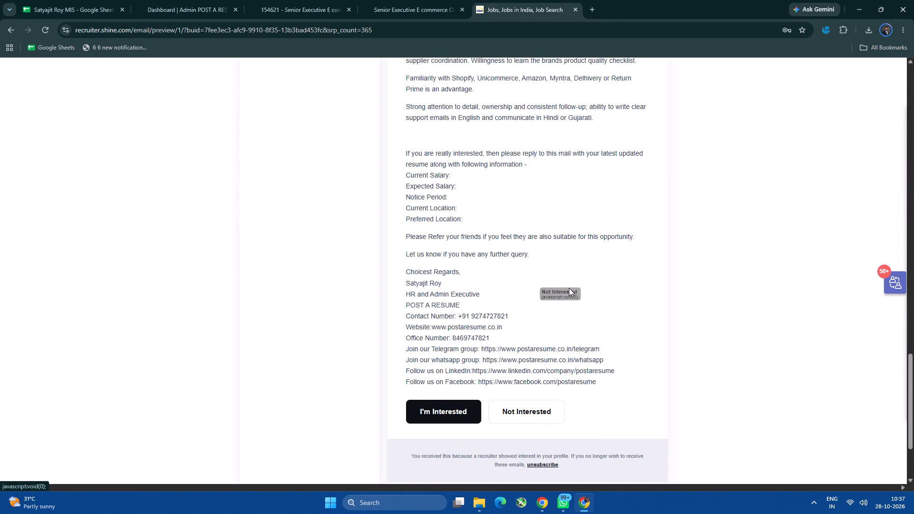
scroll(570, 288, "down", 9)
left_click(496, 398)
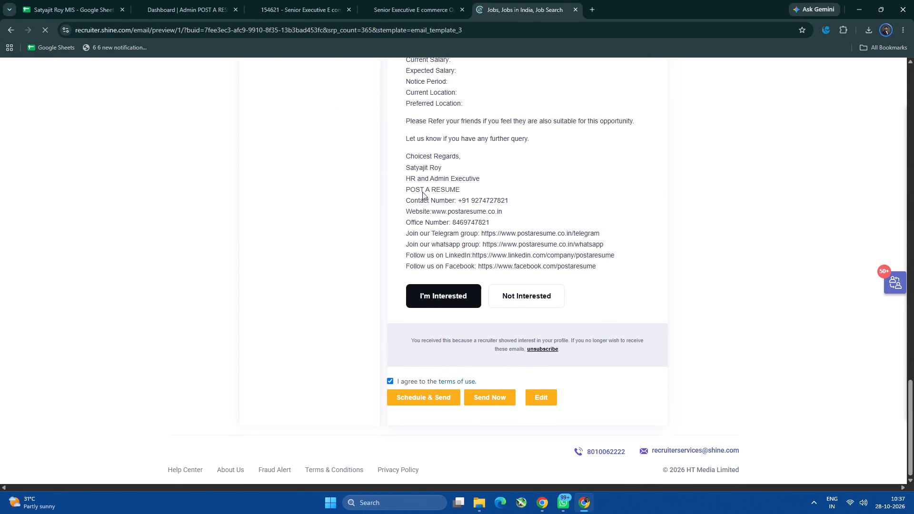
left_click(407, 0)
left_click(501, 0)
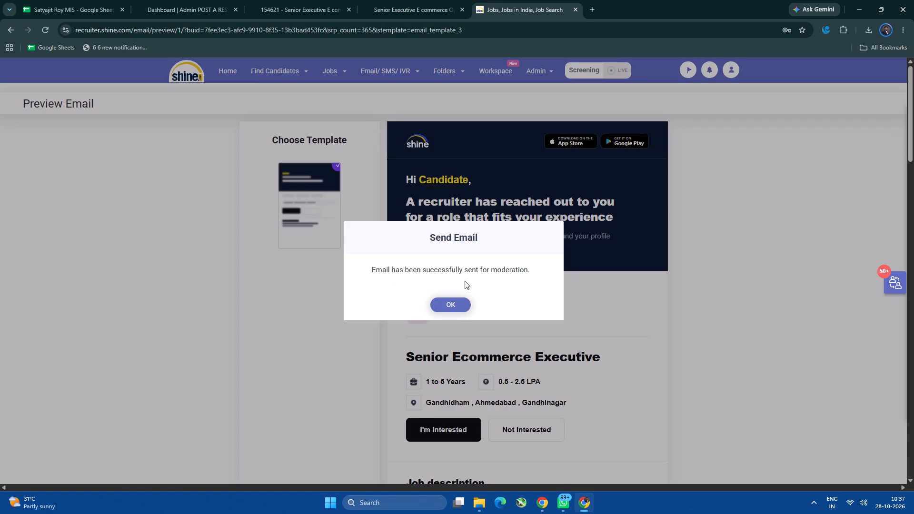
left_click(450, 303)
left_click(478, 311)
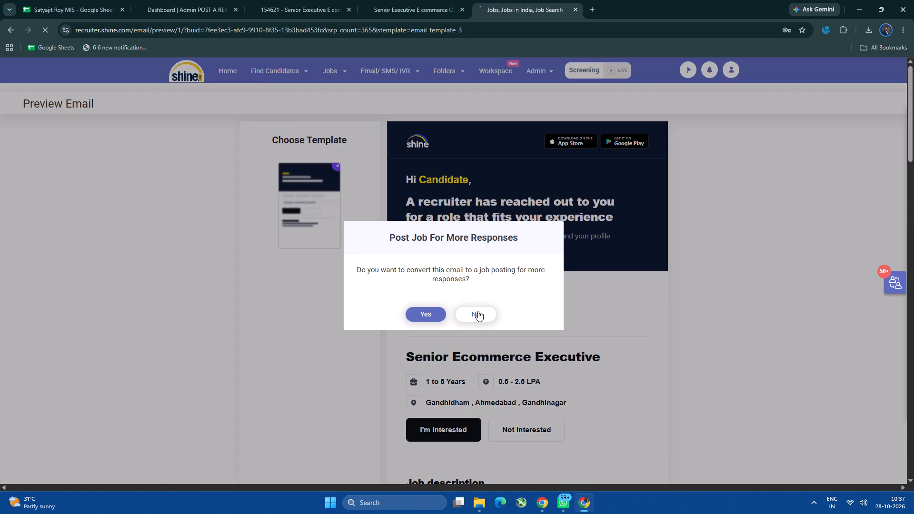
Close the Senior Executive E commerce Operations page holding the ready email template.
left_click(383, 0)
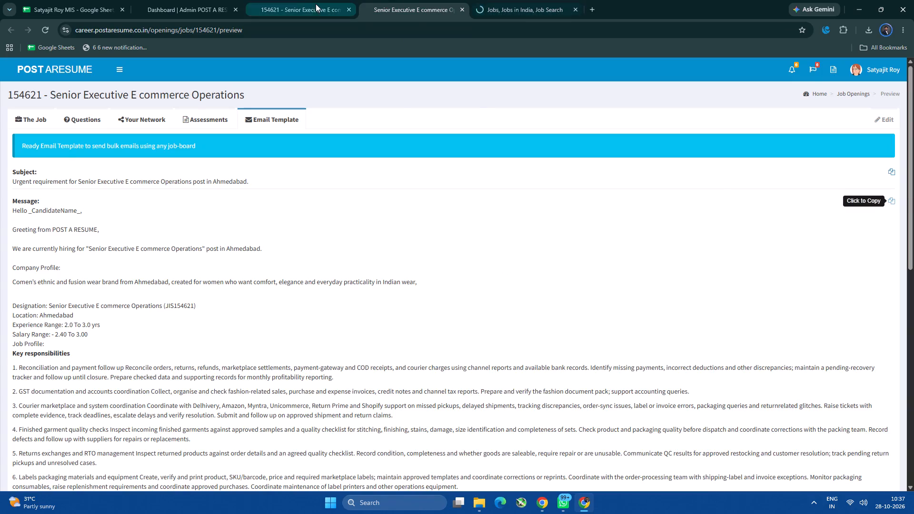
left_click(304, 0)
left_click(409, 0)
left_click(462, 10)
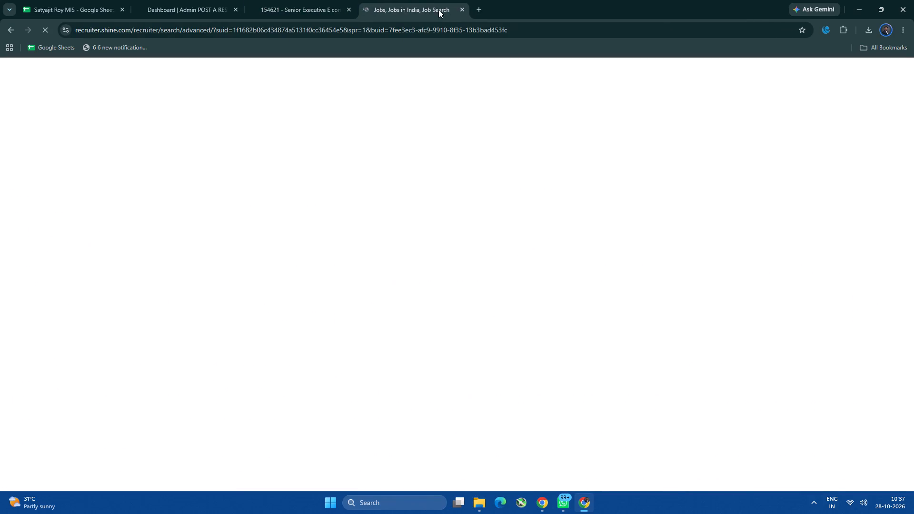
Return to the ecommerce candidate results on Shine and start a new candidate search.
left_click(438, 10)
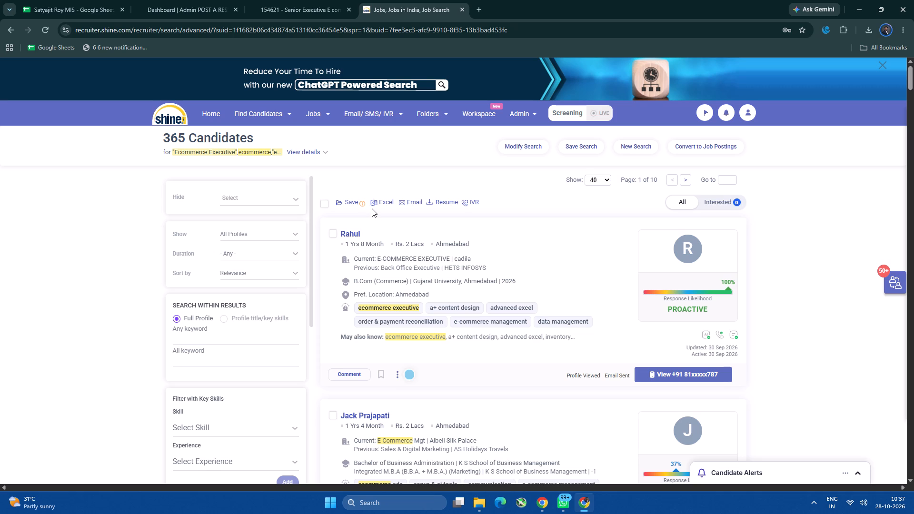
left_click(56, 0)
left_click_drag(361, 8, 363, 8)
left_click_drag(363, 8, 371, 4)
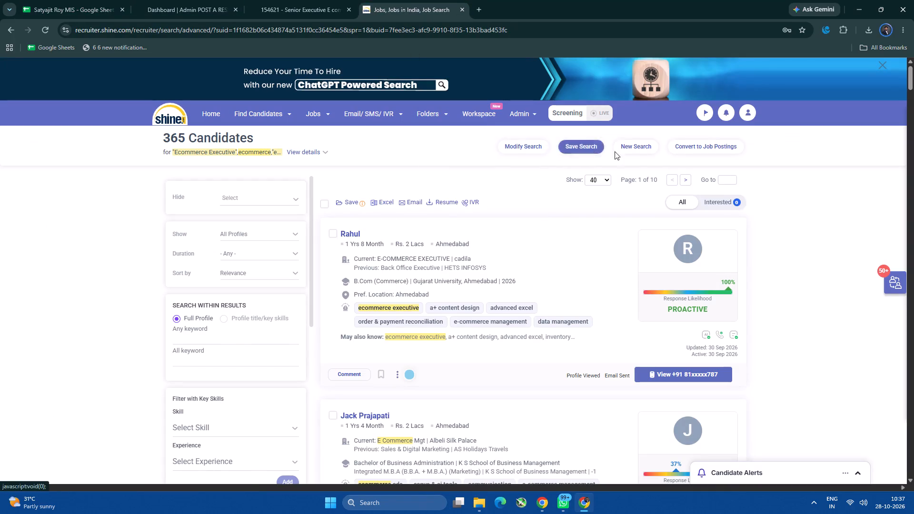
left_click(636, 146)
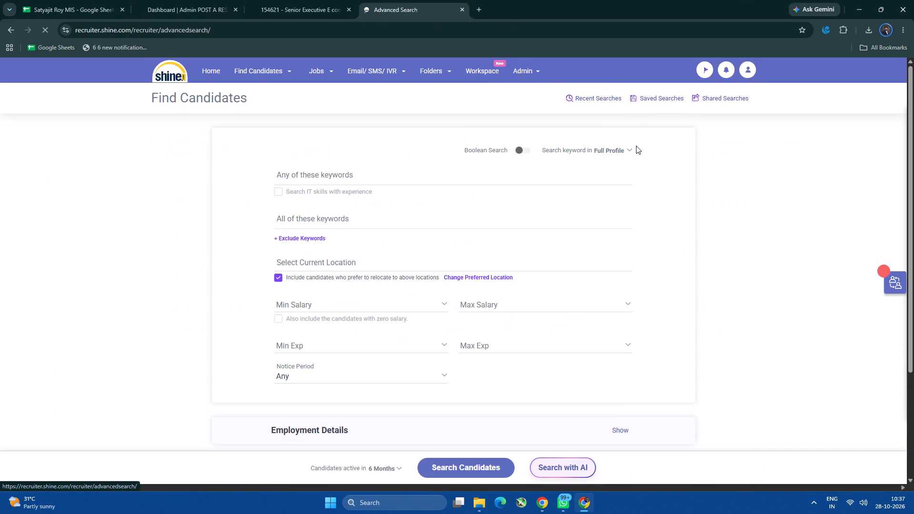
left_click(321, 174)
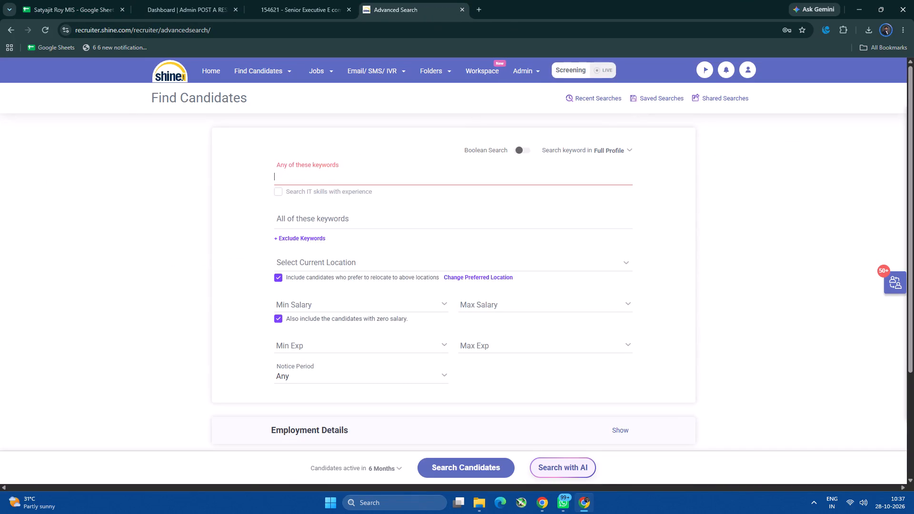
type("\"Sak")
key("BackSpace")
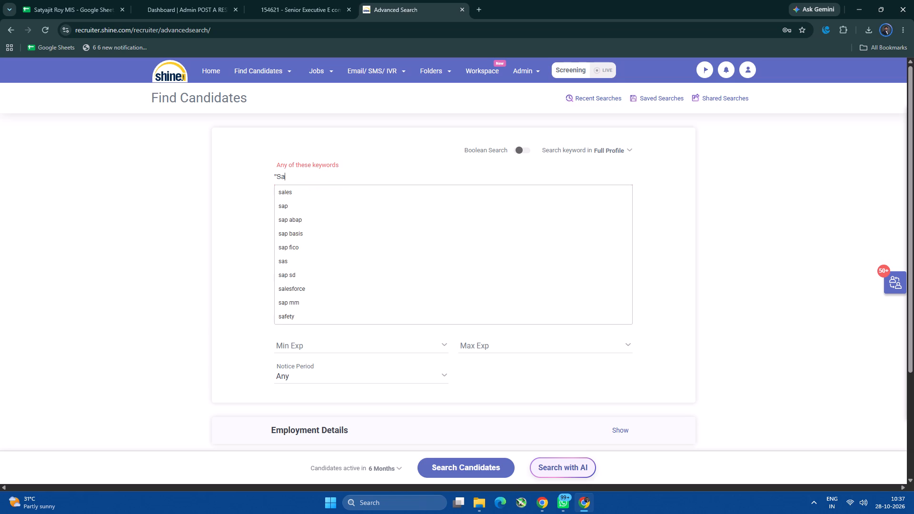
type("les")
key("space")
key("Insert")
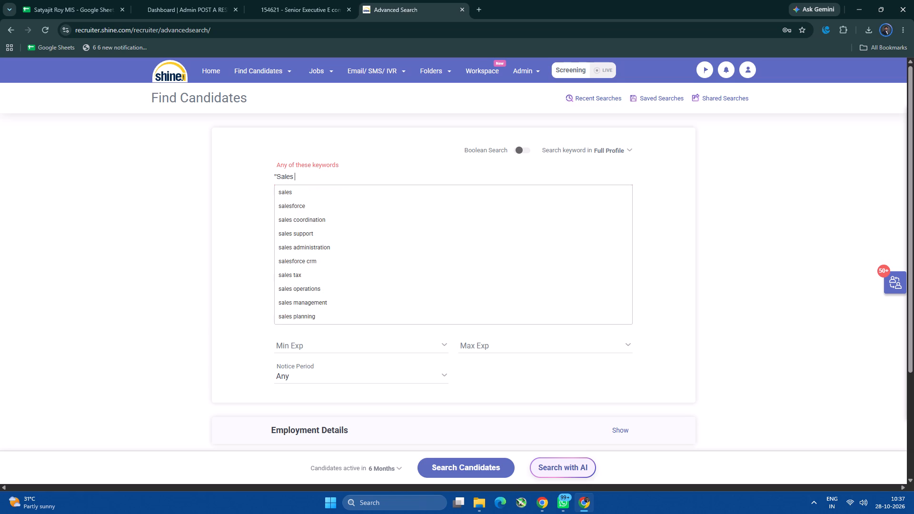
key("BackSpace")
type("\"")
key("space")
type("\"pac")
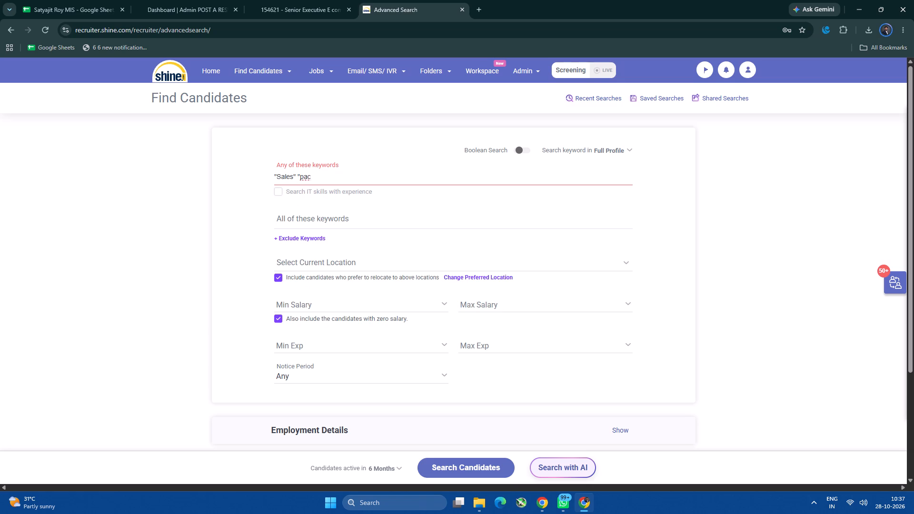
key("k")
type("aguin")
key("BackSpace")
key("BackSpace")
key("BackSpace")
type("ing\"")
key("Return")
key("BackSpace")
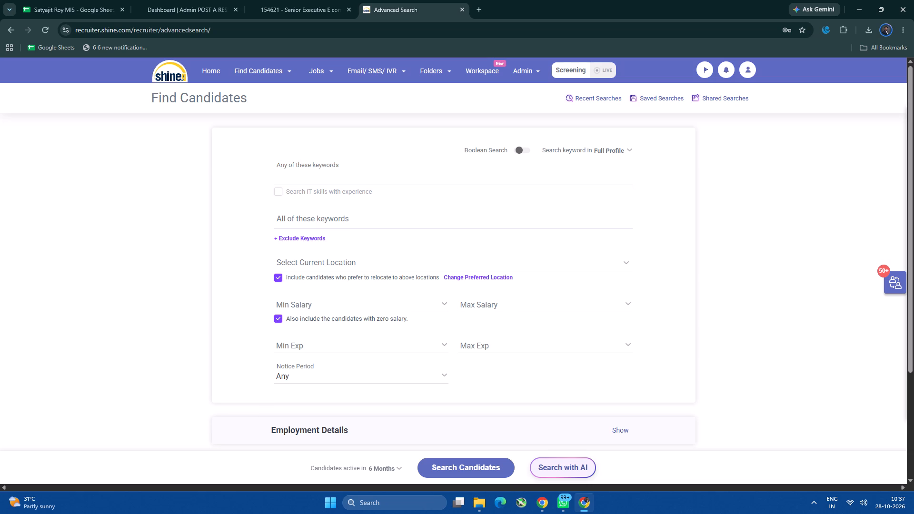
Add "Sales" and "packaging" as separate entries in the any-of-these keywords of the candidate search.
type("Sales")
key("Return")
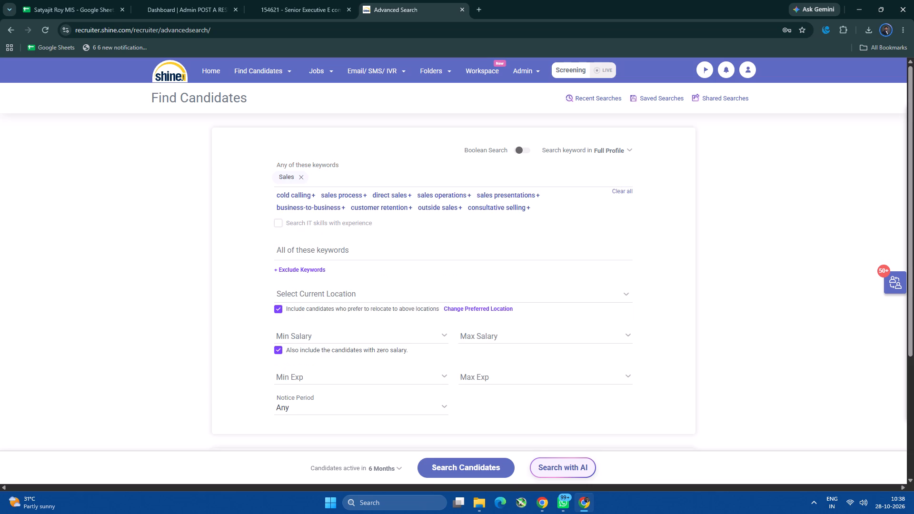
type("Package")
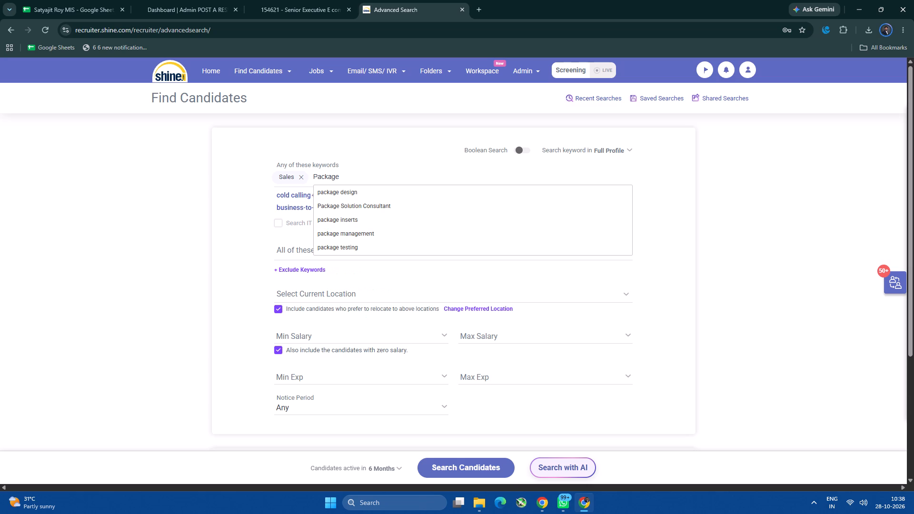
key("BackSpace")
key("Down")
key("Return")
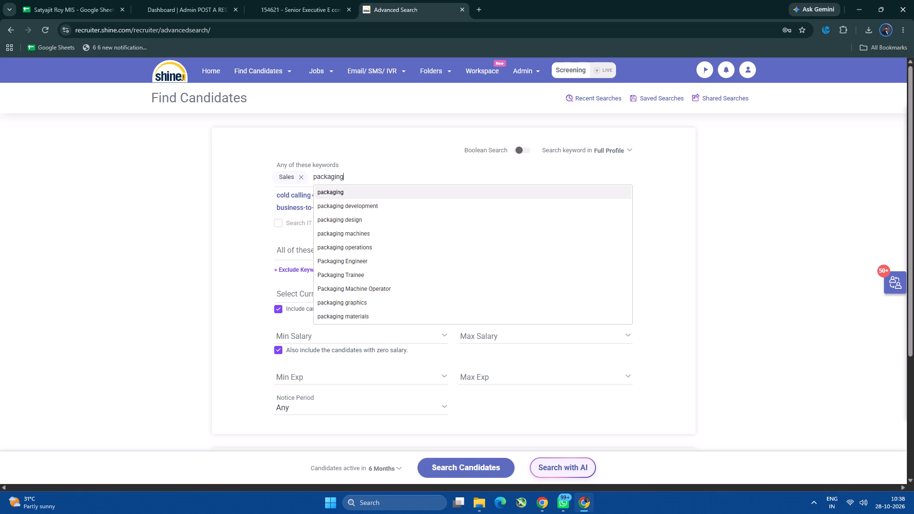
Add "industrial consumables" in double quotes as an exact-phrase entry in the any-of-these keywords.
type("industric")
key("BackSpace")
type("al c")
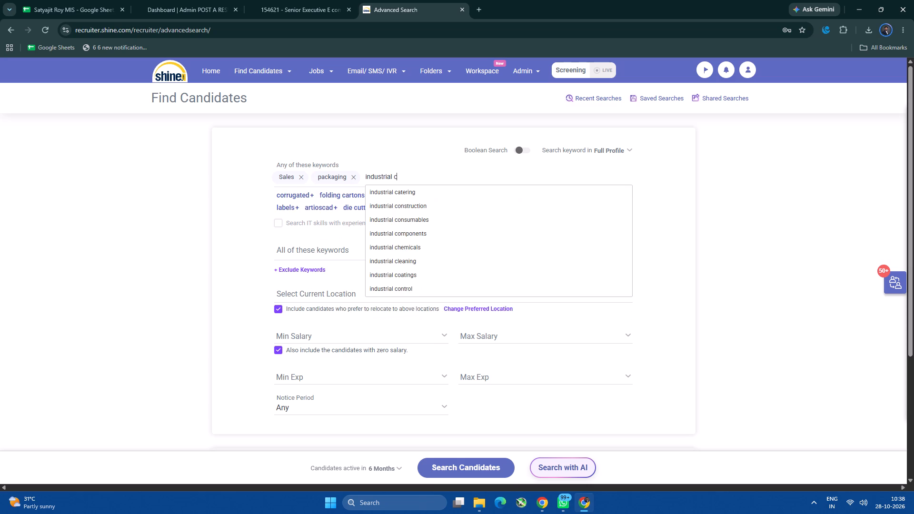
key("Down")
key("Down")
key("Down")
key("shift+quotedbl")
key("Left")
key("Left")
key("Left")
key("Left")
key("Left")
key("Left")
key("Left")
key("Left")
key("Left")
key("Left")
key("Left")
key("Left")
key("Left")
key("Left")
key("Left")
key("Left")
key("Left")
key("Left")
key("Left")
key("Left")
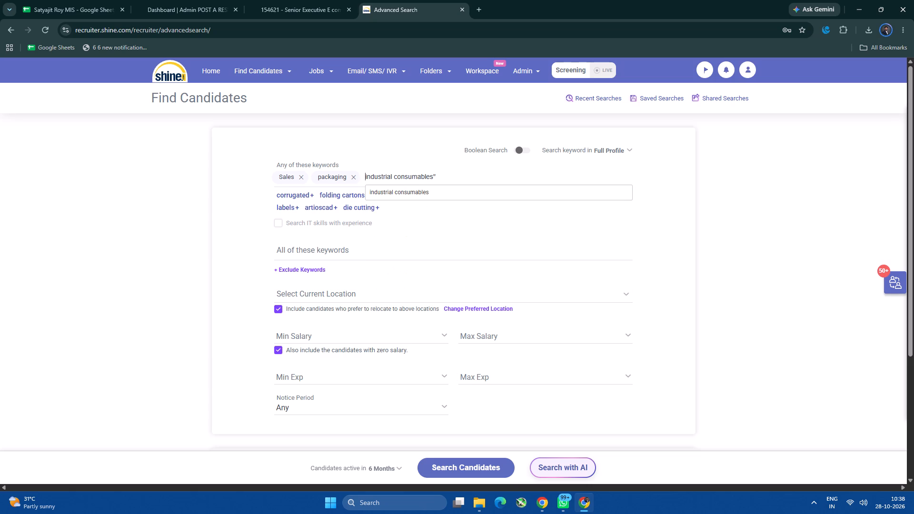
key("shift+quotedbl")
key("Return")
Add "Sales Executive" in double quotes as an exact-phrase entry in the any-of-these keywords.
type("Sales")
key("space")
type("Exec")
key("Down")
key("Down")
key("shift+quotedbl")
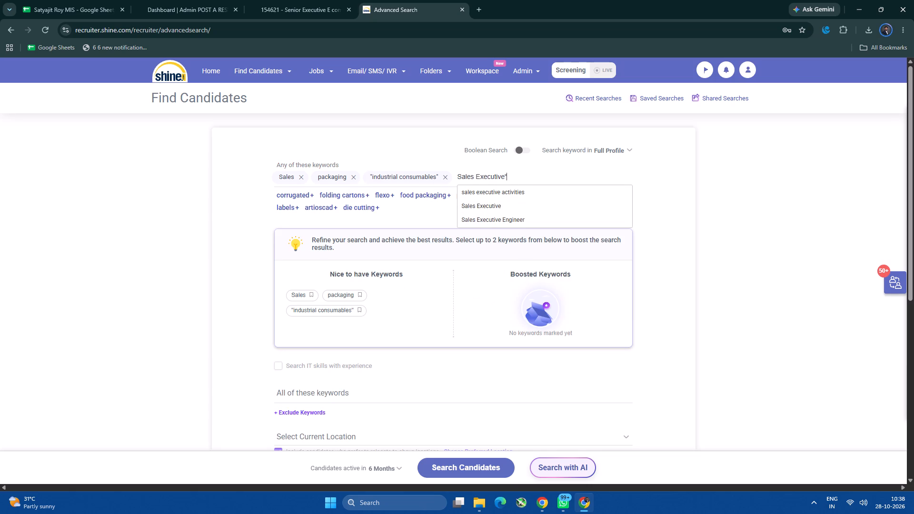
key("Left")
key("Left")
key("Left")
key("Left")
key("Left")
key("Left")
key("Left")
key("Left")
key("Left")
key("Left")
key("Left")
key("Left")
key("Left")
key("Left")
key("Left")
key("Left")
key("Left")
key("Left")
key("shift+quotedbl")
key("Return")
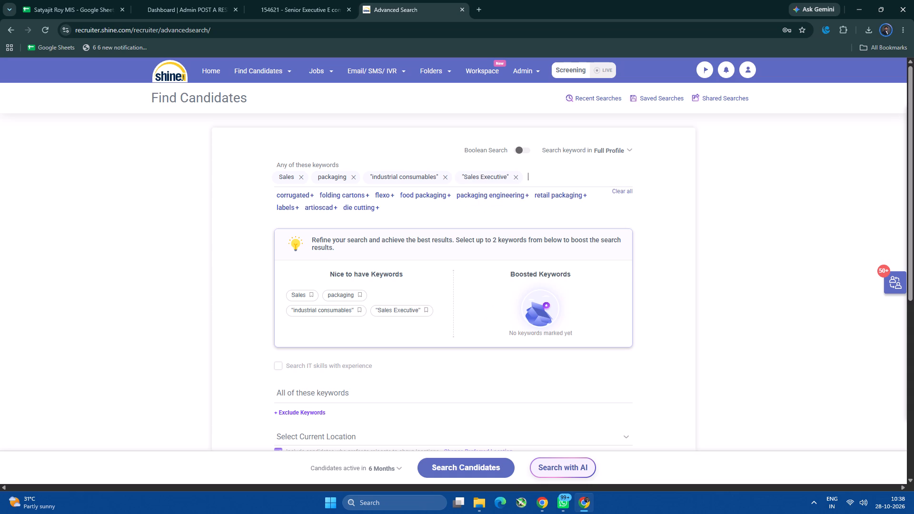
Add "sales engineer" and "sales manager", each in double quotes, to the any-of-these keywords.
type("\"sales engineer\"")
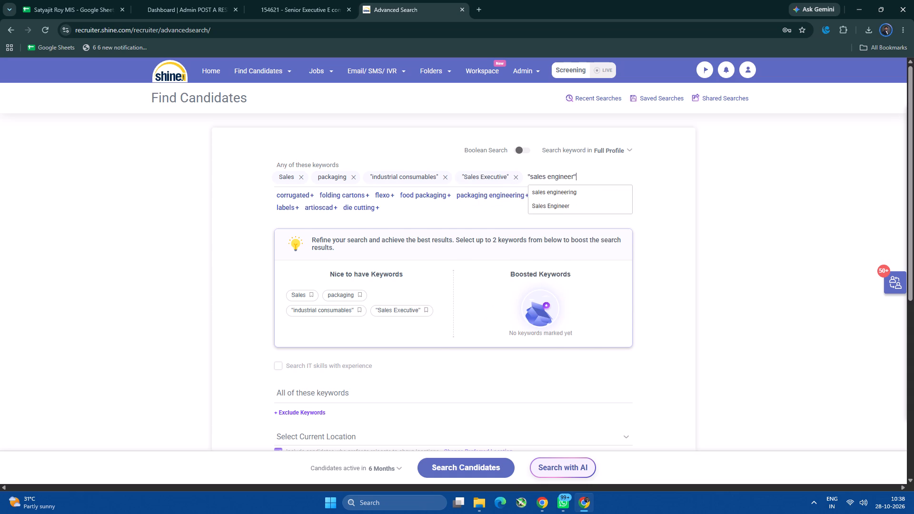
key("Return")
type("\"sales manager\"")
key("Return")
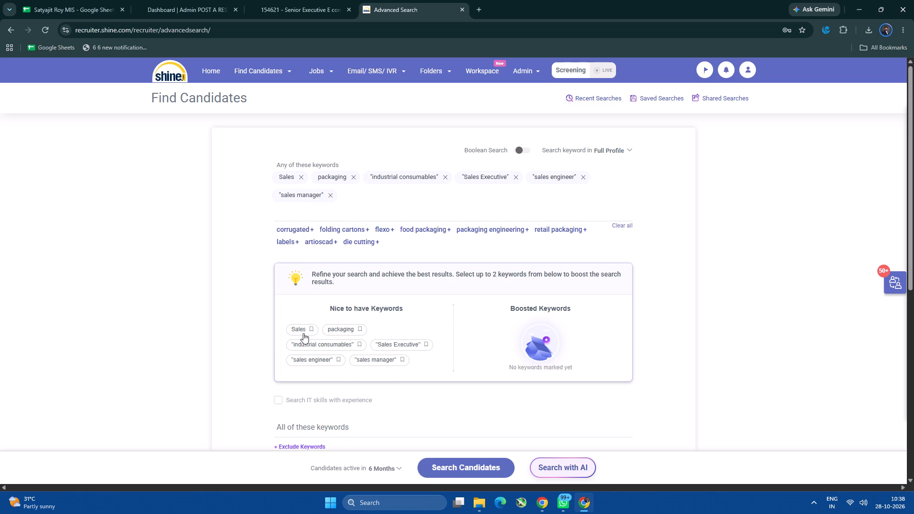
Mark Sales and "industrial consumables" as the two boosted keywords for the search.
left_click(303, 333)
left_click(365, 328)
left_click(308, 345)
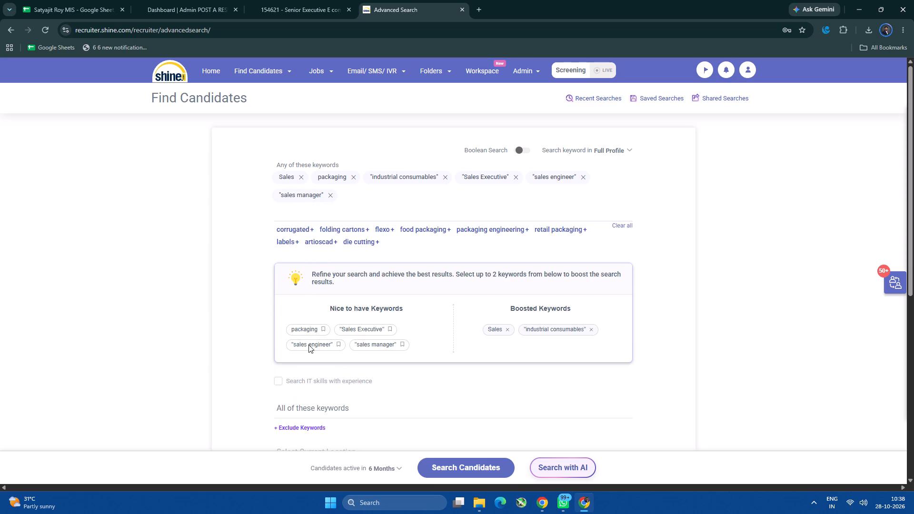
left_click(375, 326)
left_click(231, 313)
Turn off including candidates who prefer to relocate, and open the current location choices.
scroll(291, 316, "up", 1)
scroll(291, 316, "down", 2)
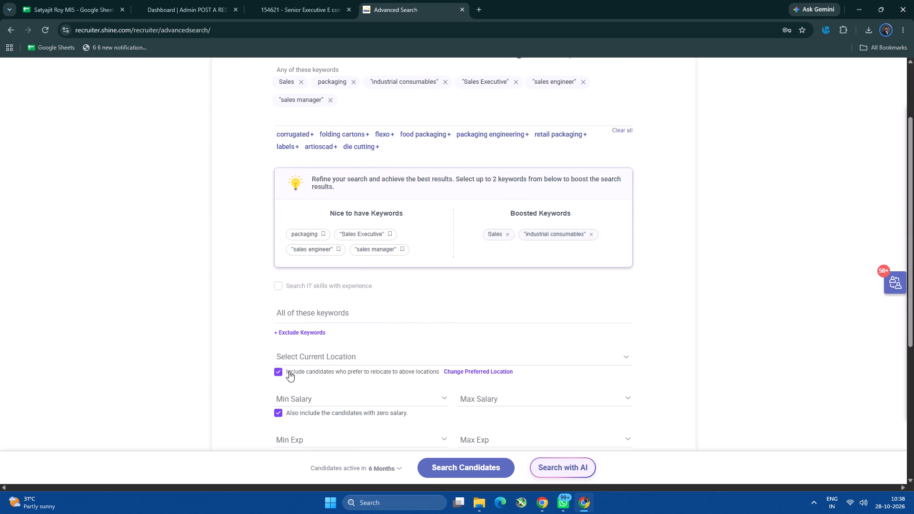
left_click(280, 375)
left_click(293, 356)
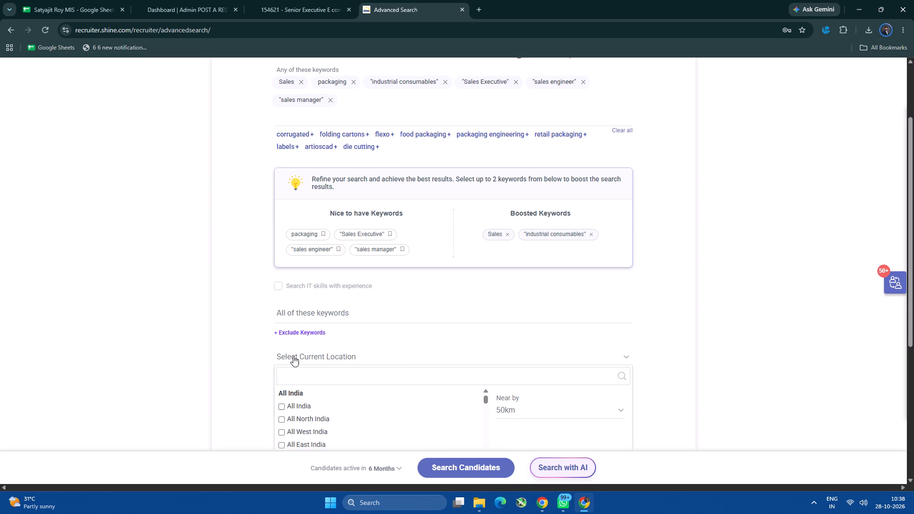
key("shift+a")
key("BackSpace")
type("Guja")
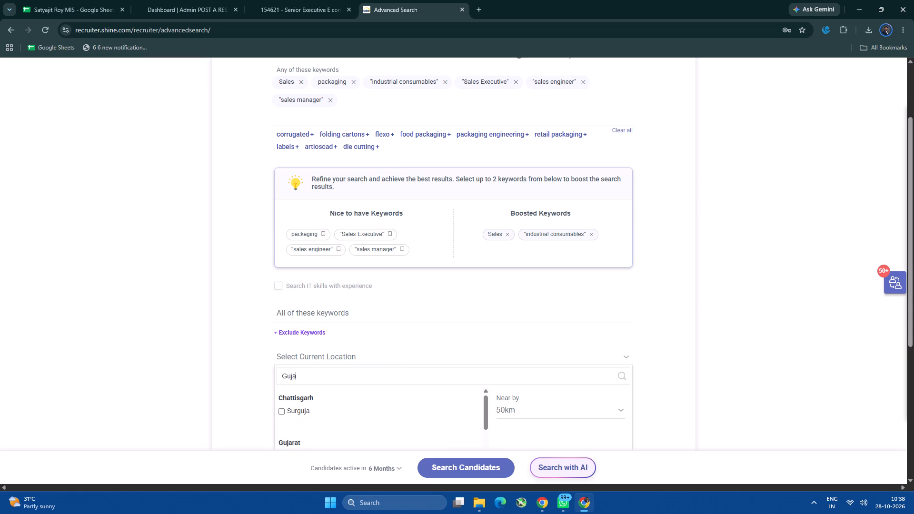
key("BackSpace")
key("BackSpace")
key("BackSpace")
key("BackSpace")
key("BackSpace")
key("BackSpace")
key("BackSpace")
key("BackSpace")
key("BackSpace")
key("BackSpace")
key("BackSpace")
Find Ahmedabad under Gujarat and select it as the candidates' current location.
type("Ahmeda")
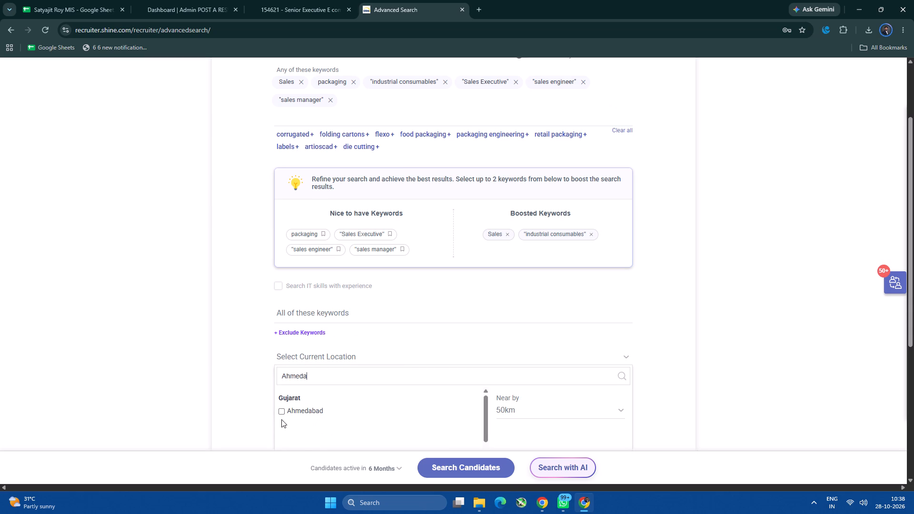
left_click(285, 412)
left_click(77, 0)
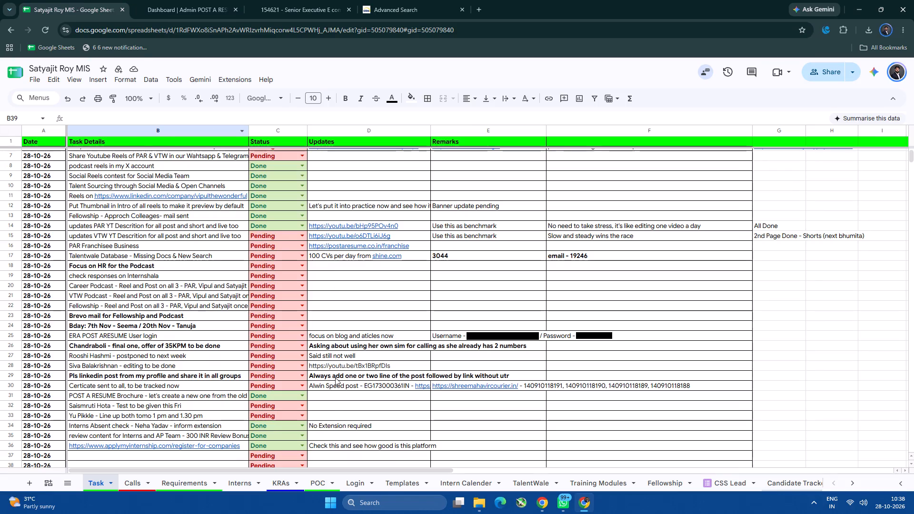
left_click(200, 482)
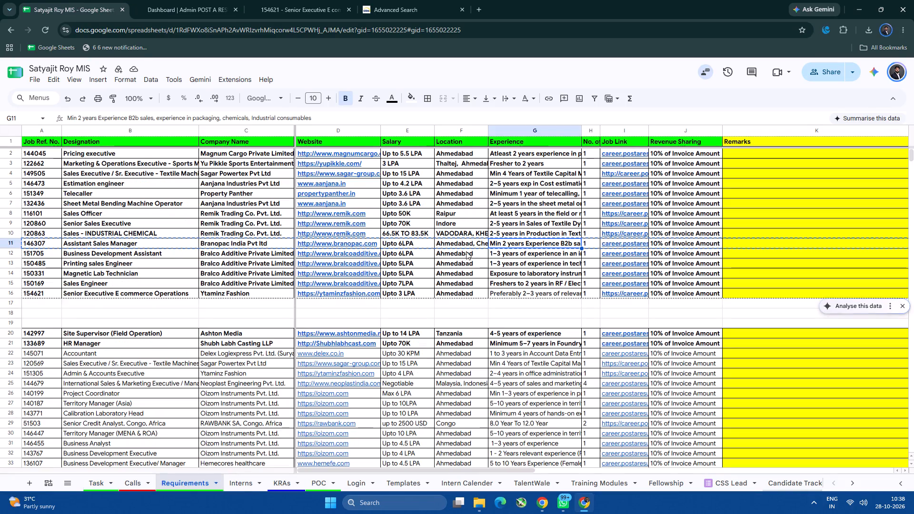
left_click(467, 246)
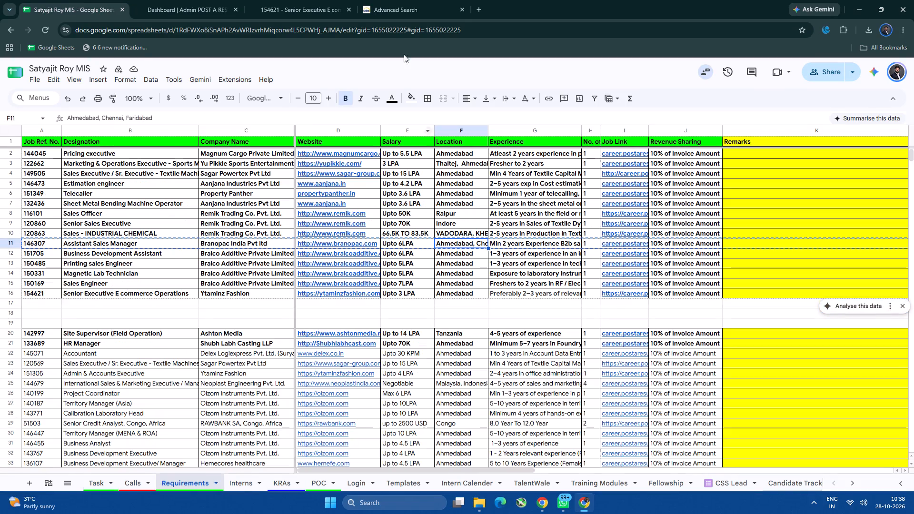
left_click(424, 0)
left_click_drag(326, 381, 323, 381)
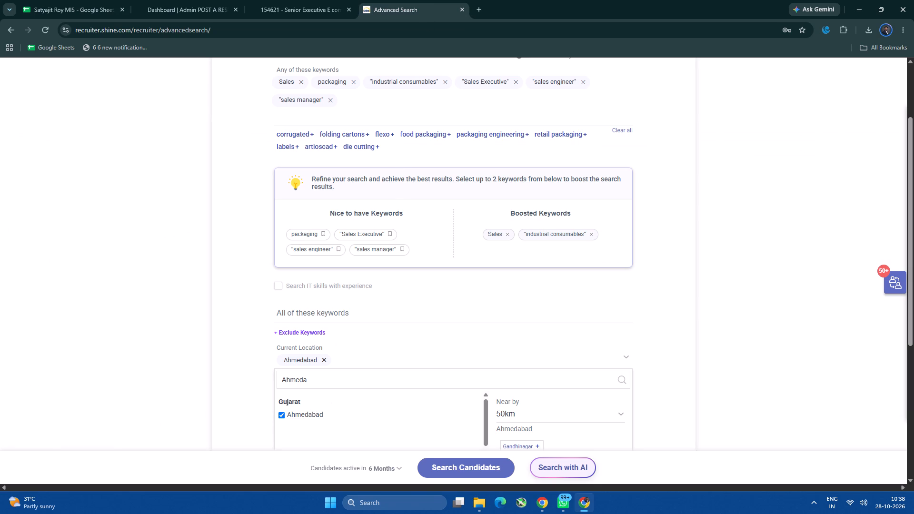
Find Chennai under the top cities and add it to the candidates' current locations.
left_click_drag(323, 381, 260, 380)
type("Chen")
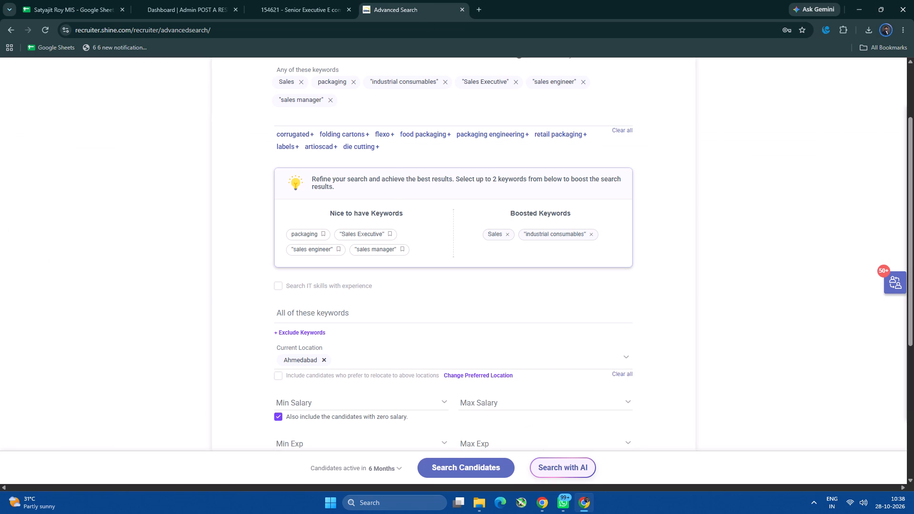
left_click(366, 359)
type("Chann")
key("BackSpace")
key("BackSpace")
key("BackSpace")
key("e")
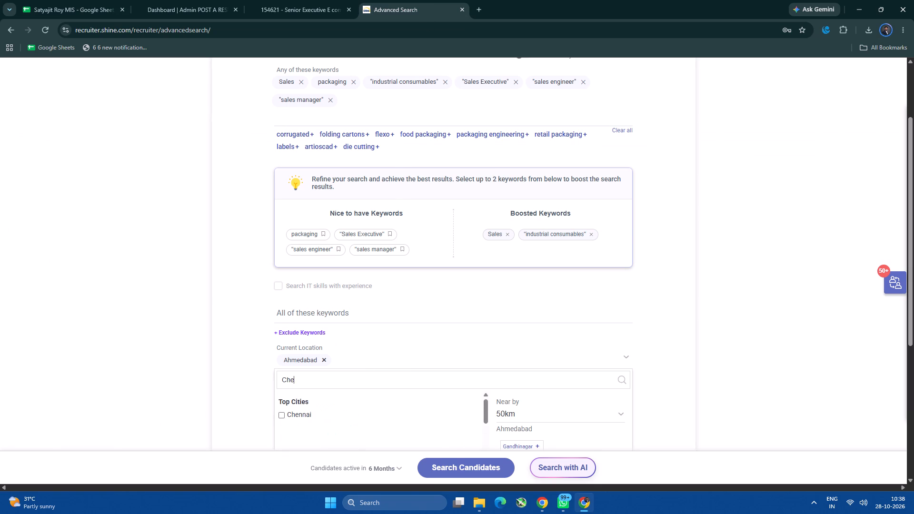
left_click(279, 415)
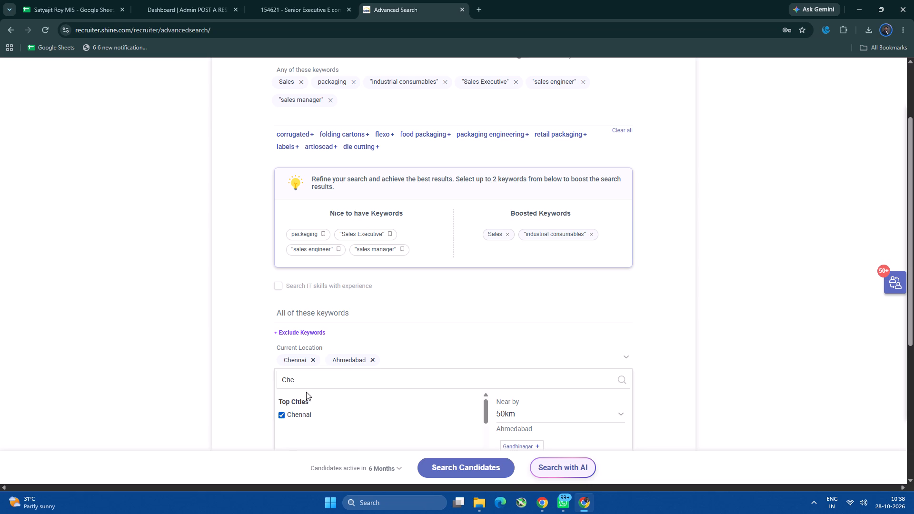
Find Faridabad in the Delhi-NCR Region and add it to the candidates' current locations.
left_click_drag(322, 380, 233, 370)
type("Fari")
left_click(391, 360)
type("Faria")
key("BackSpace")
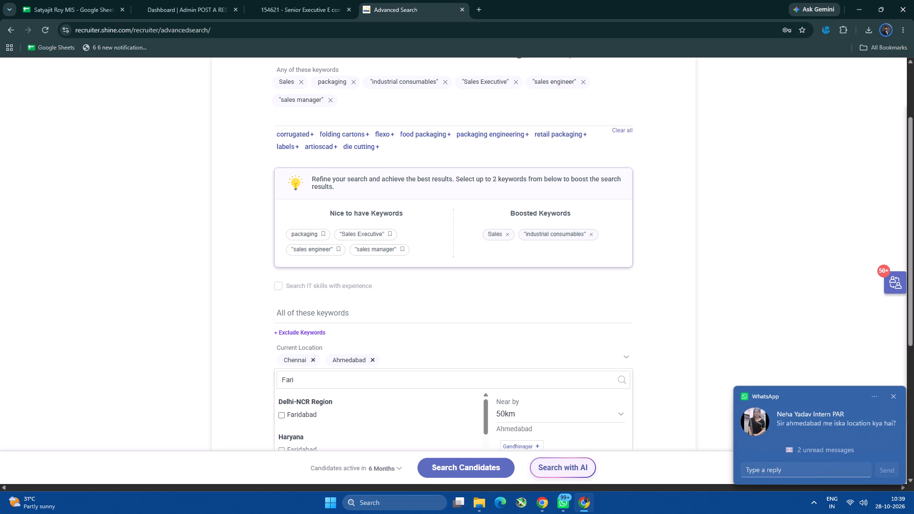
left_click(279, 415)
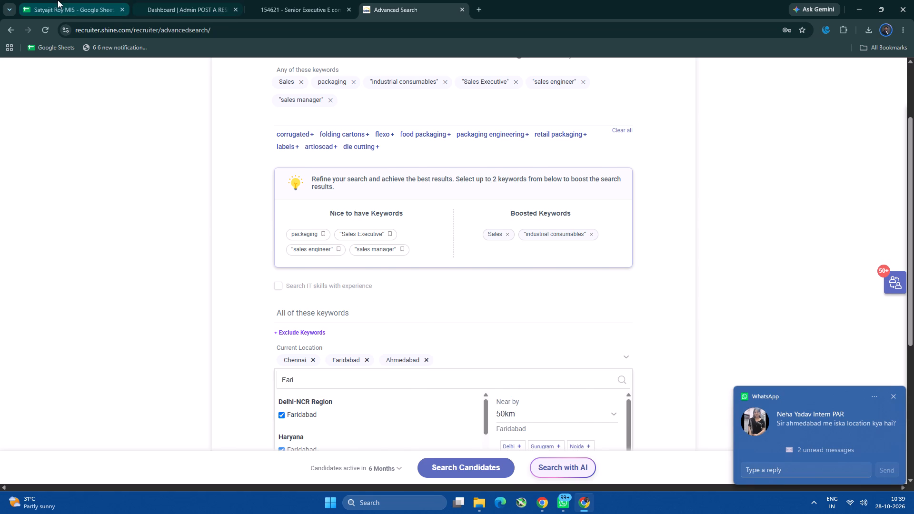
Open the Branopac Assistant Sales Manager posting from its job link in the Requirements sheet.
left_click(58, 0)
left_click(626, 242)
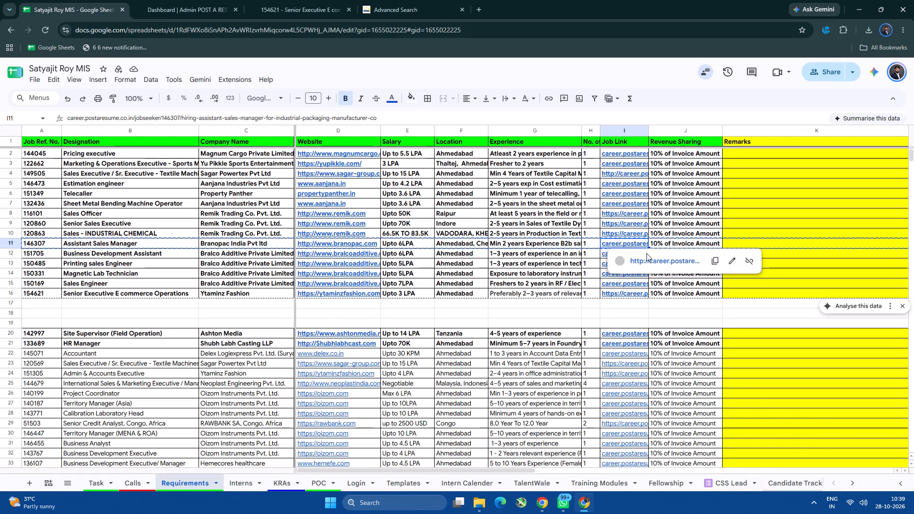
left_click(655, 259)
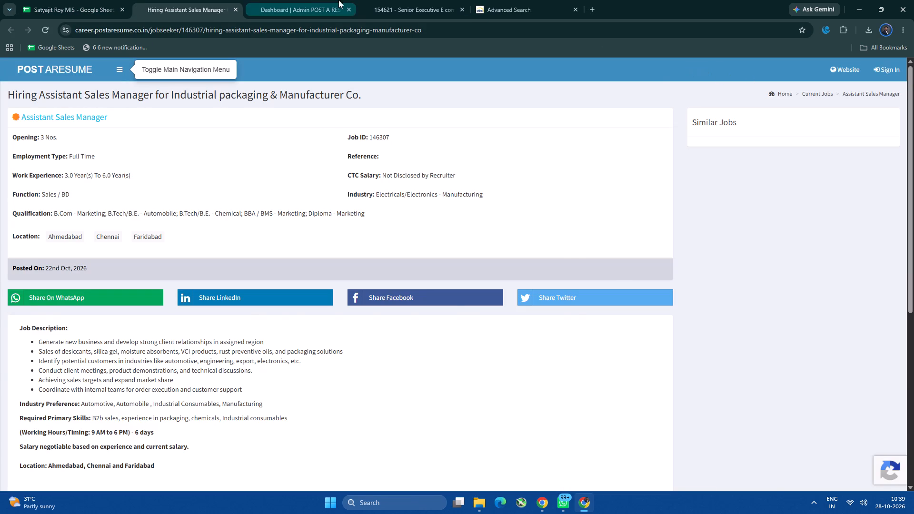
Close the 154621 job page and open the screened candidates of job 146307, Assistant Sales Manager, from the dashboard's open jobs.
left_click(258, 0)
left_click(423, 0)
left_click(329, 9)
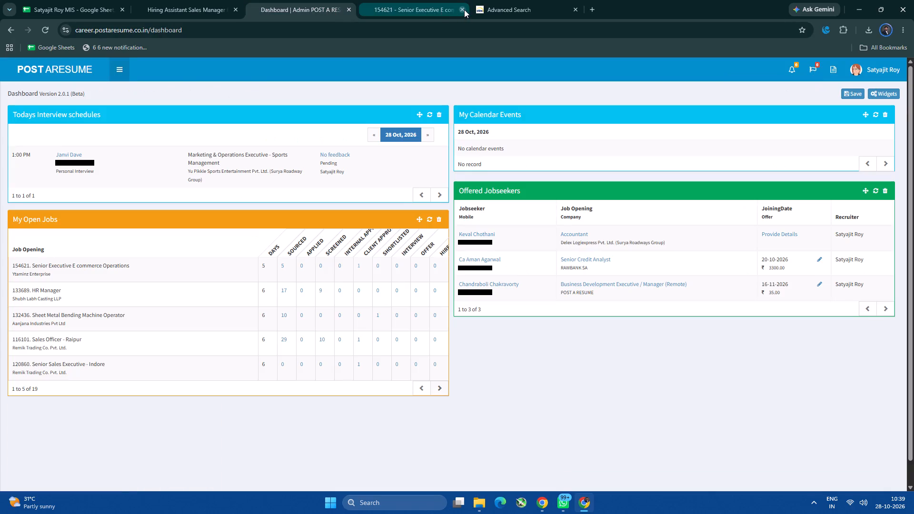
left_click(464, 10)
left_click(441, 389)
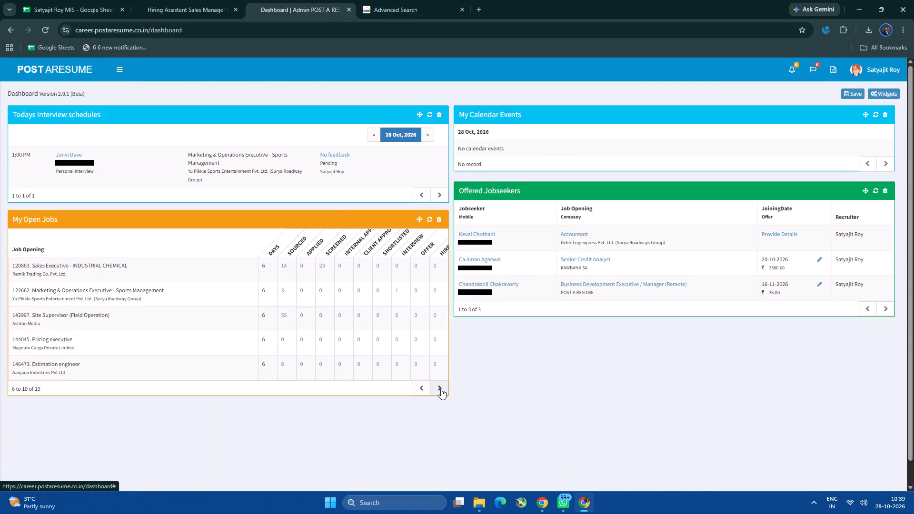
left_click(441, 389)
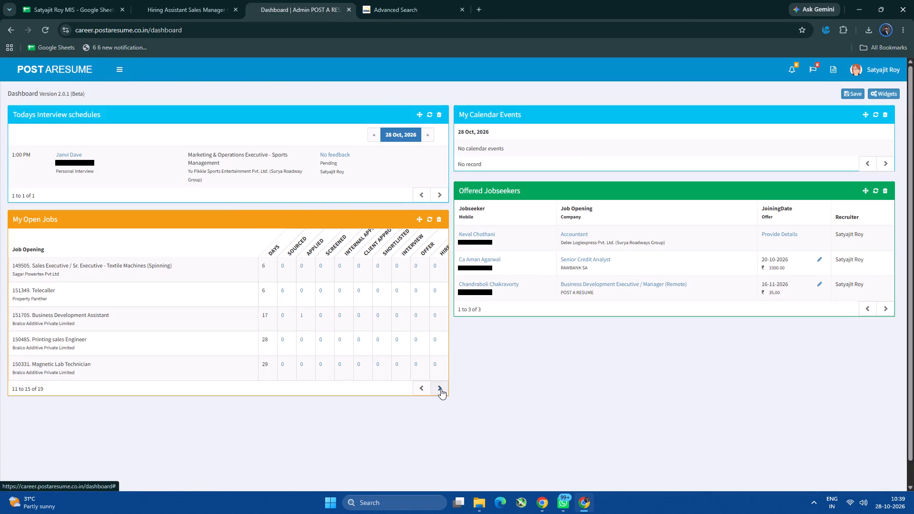
left_click(441, 389)
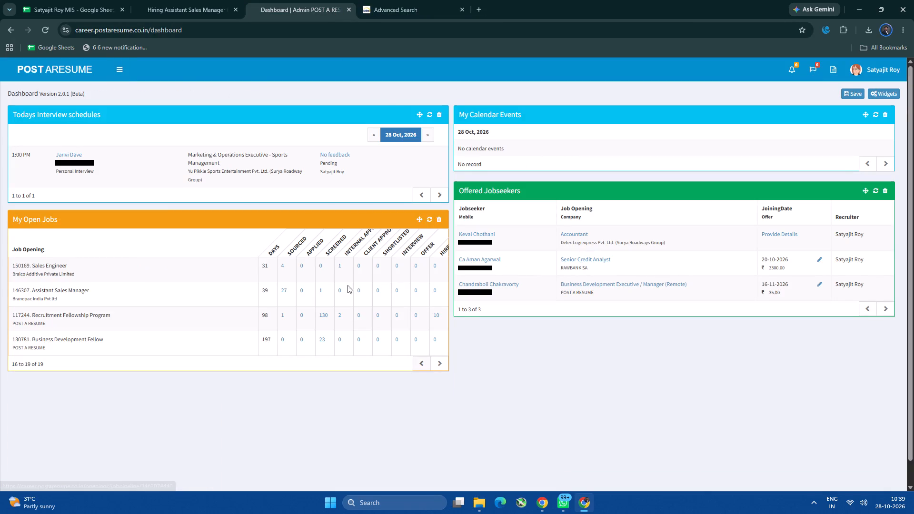
left_click(321, 292)
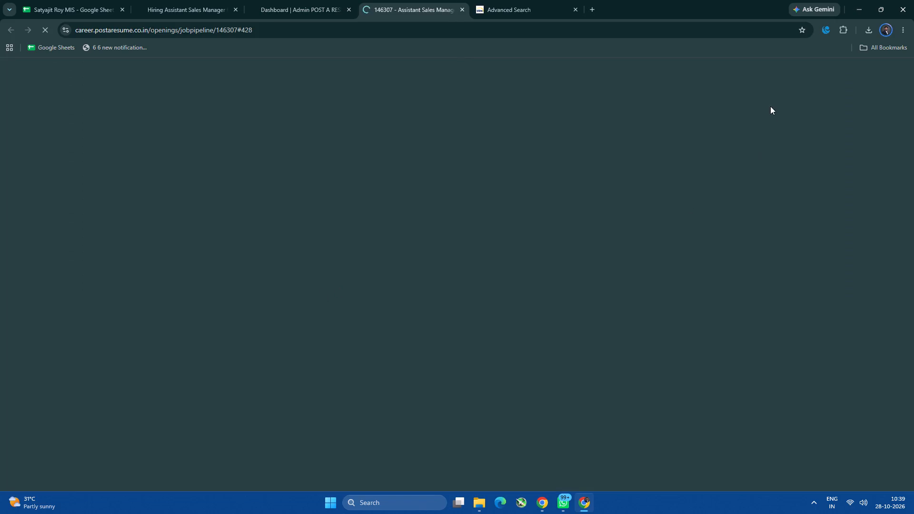
Open the Assistant Sales Manager job preview and examine its description, location and client information.
left_click(774, 96)
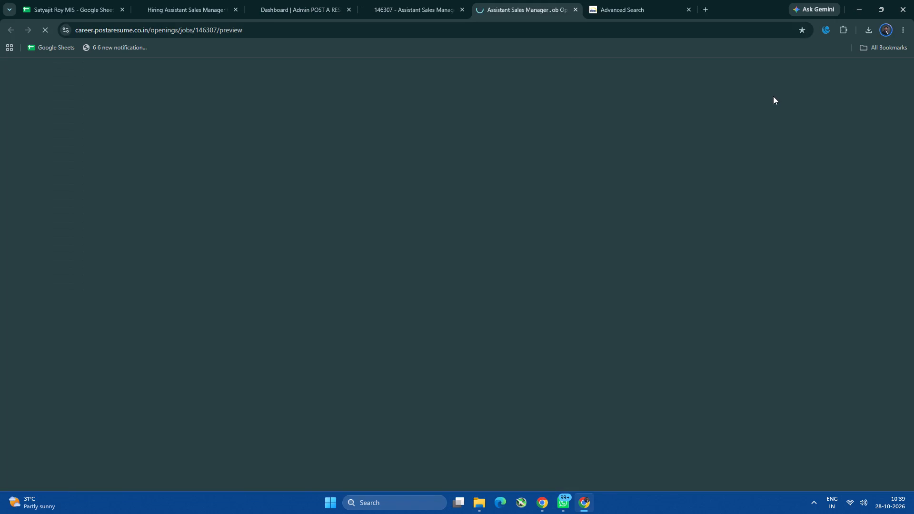
scroll(277, 170, "down", 6)
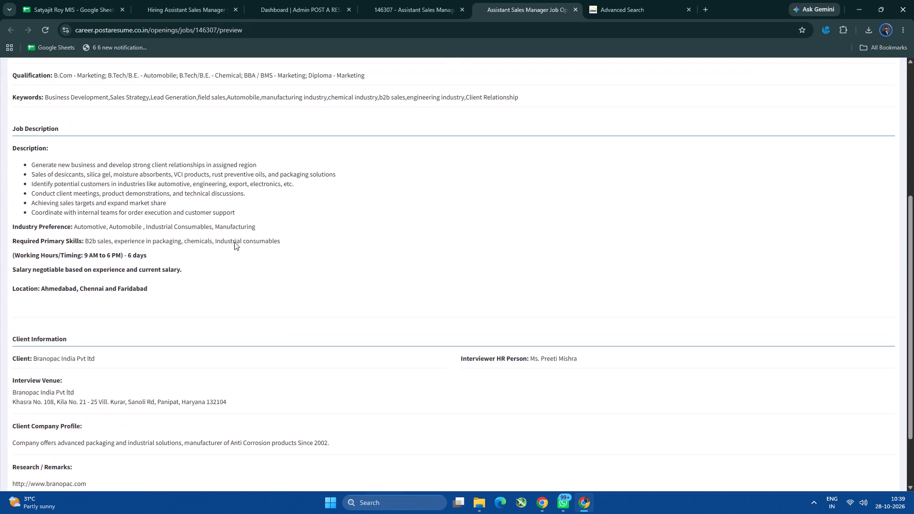
scroll(234, 242, "down", 2)
scroll(225, 255, "up", 1)
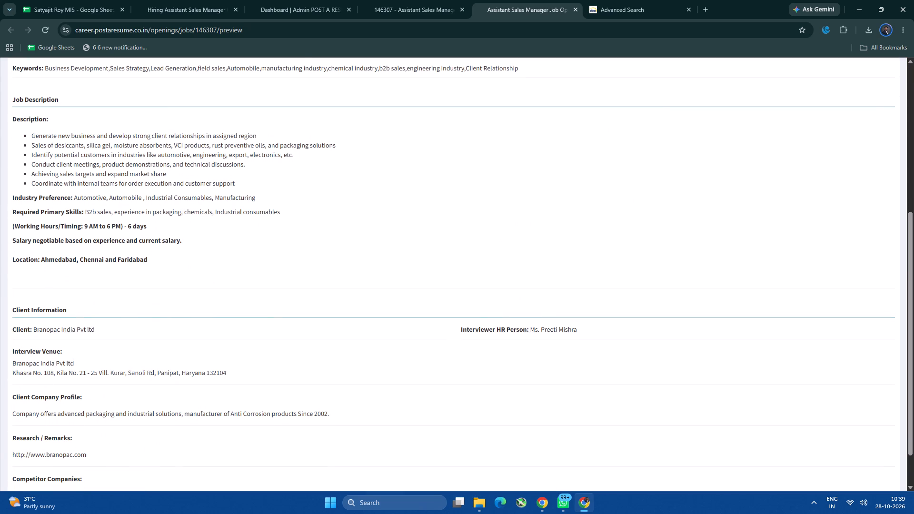
scroll(98, 369, "down", 2)
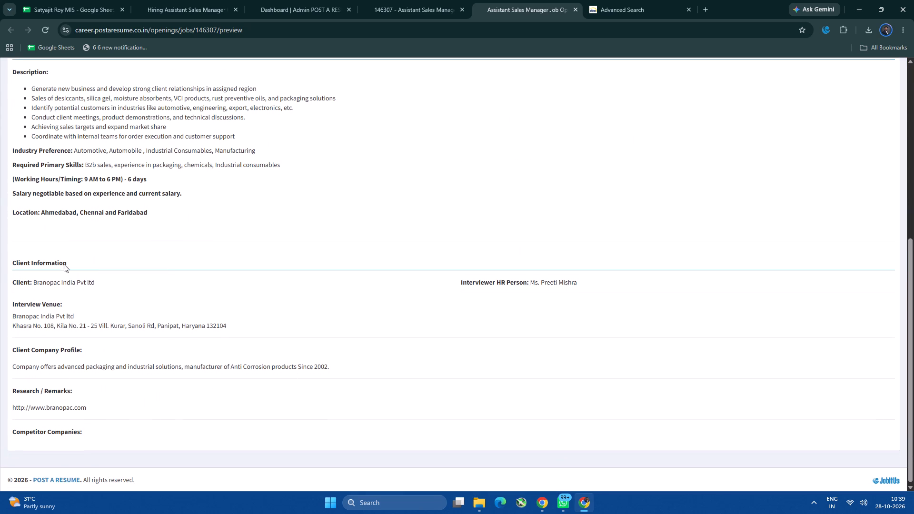
Copy the client name Branopac India Pvt ltd from the preview and search Google for it in a new tab.
left_click_drag(100, 278, 34, 286)
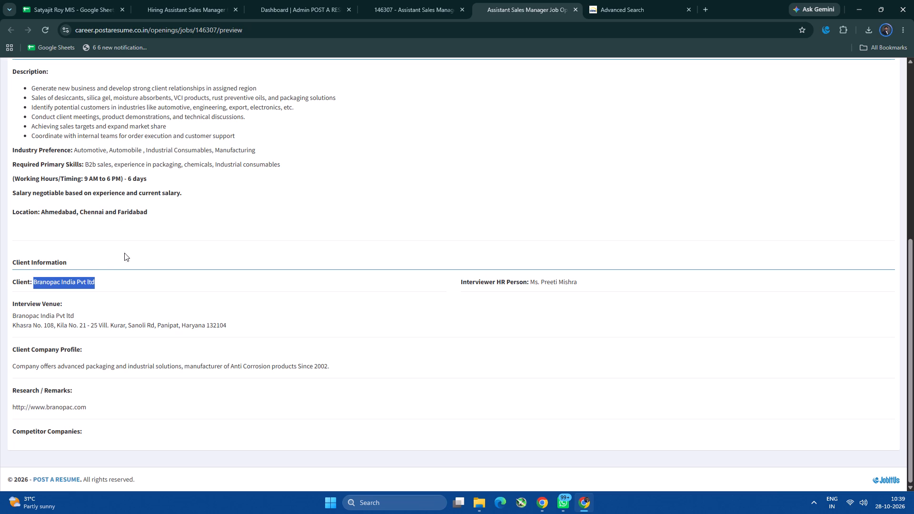
key("ctrl+c")
left_click(707, 6)
key("ctrl+v")
key("Return")
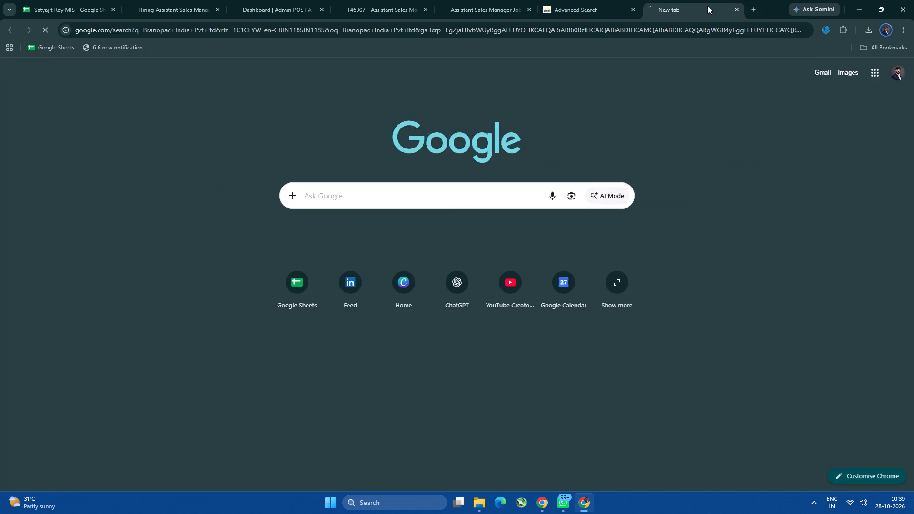
Refine the Google search to "branopac india pvt ltd ahmedabad" and expand the AI Overview to check for an Ahmedabad location.
left_click(247, 89)
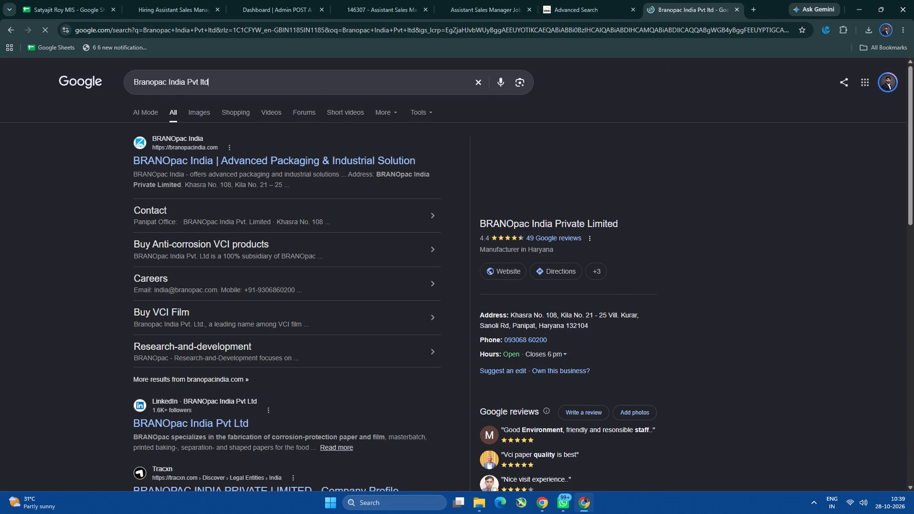
key("space")
key("shift+a")
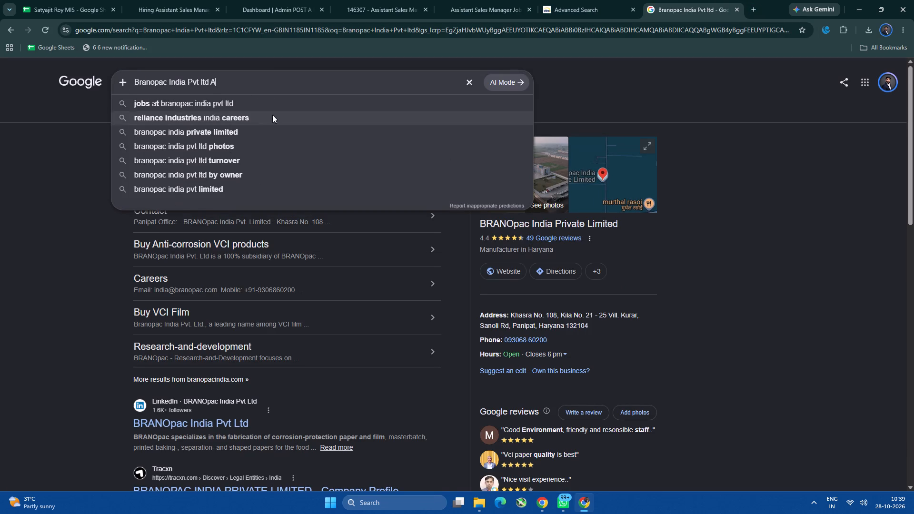
type("hmed")
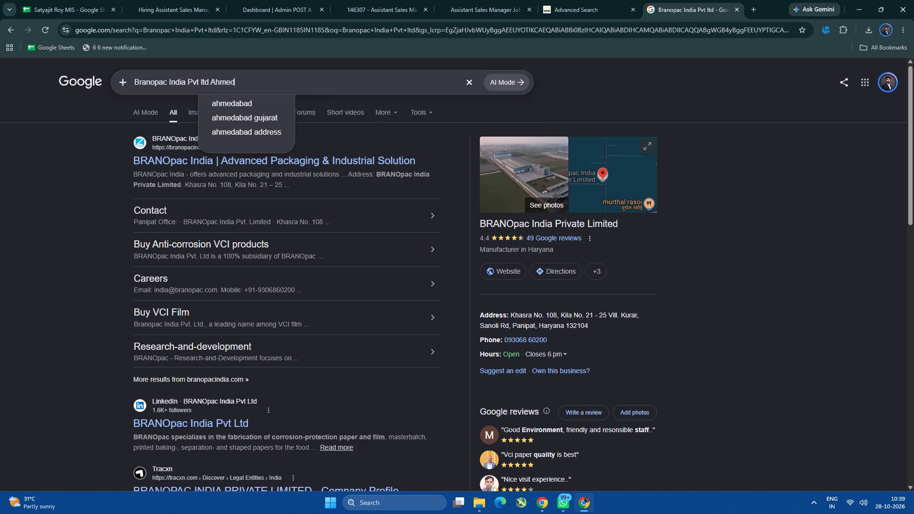
left_click(266, 103)
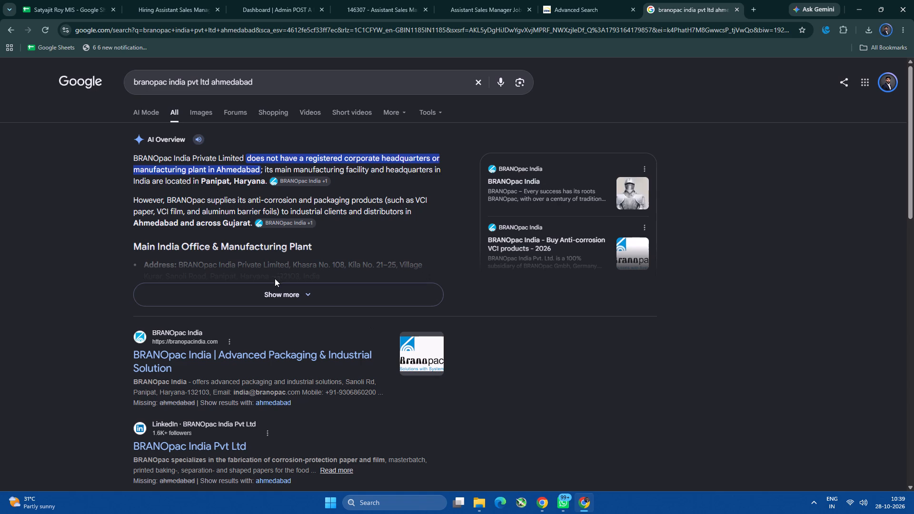
left_click(273, 291)
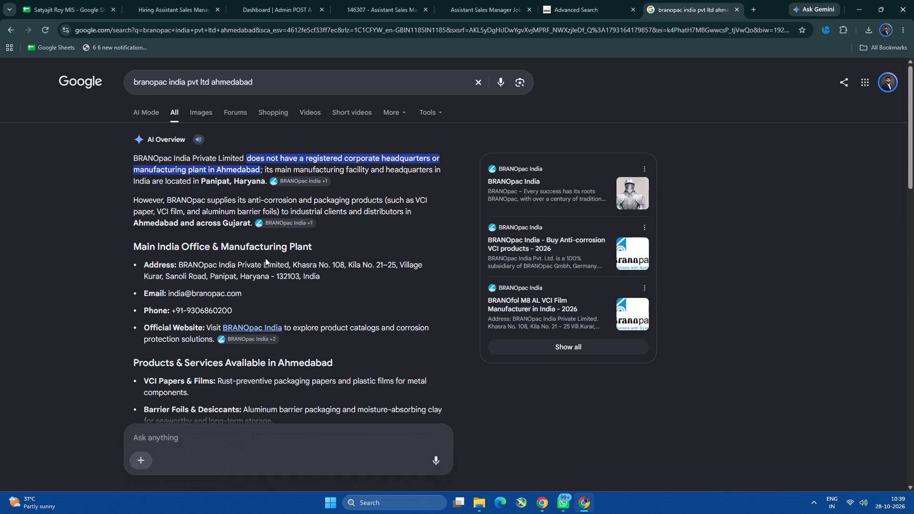
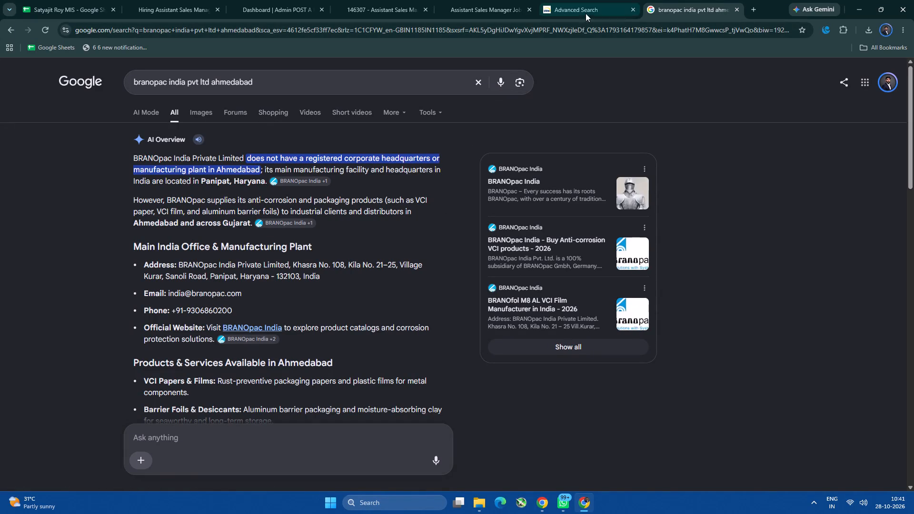
Close the Google results and set the salary range in Shine's Advanced Search to Rs 50,000 minimum and Rs 5 Lakh maximum per year.
left_click(735, 10)
left_click(622, 1)
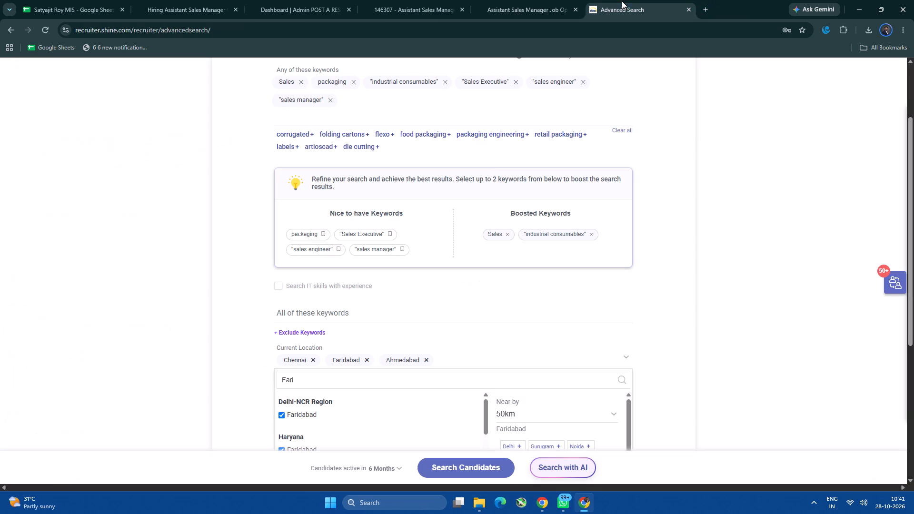
scroll(468, 327, "down", 4)
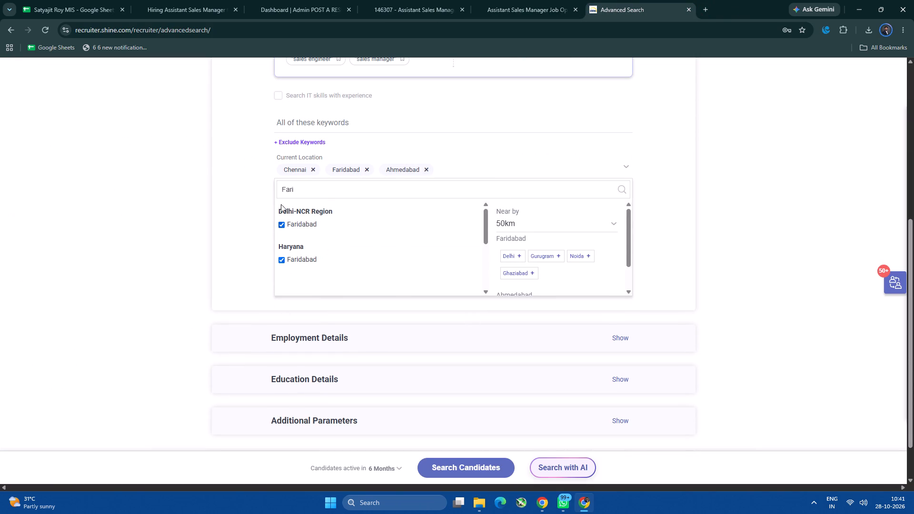
left_click(236, 186)
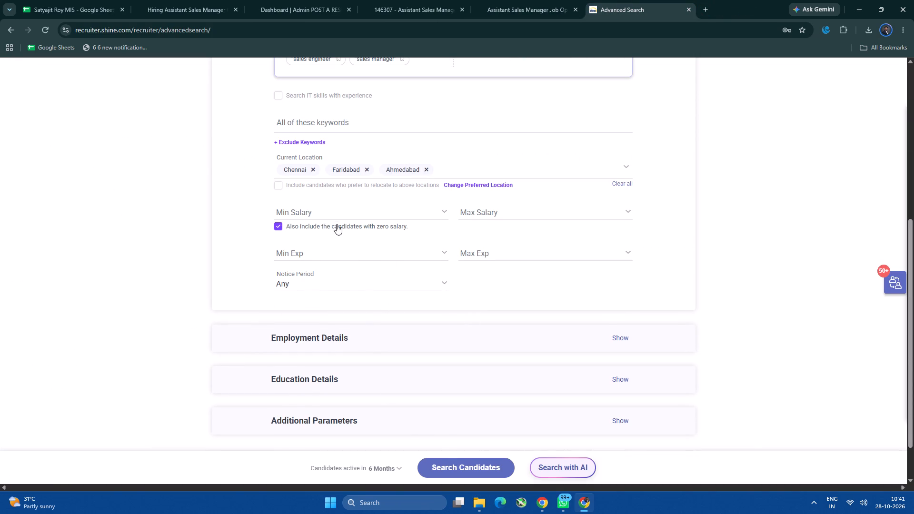
left_click(335, 217)
left_click(312, 248)
left_click(485, 215)
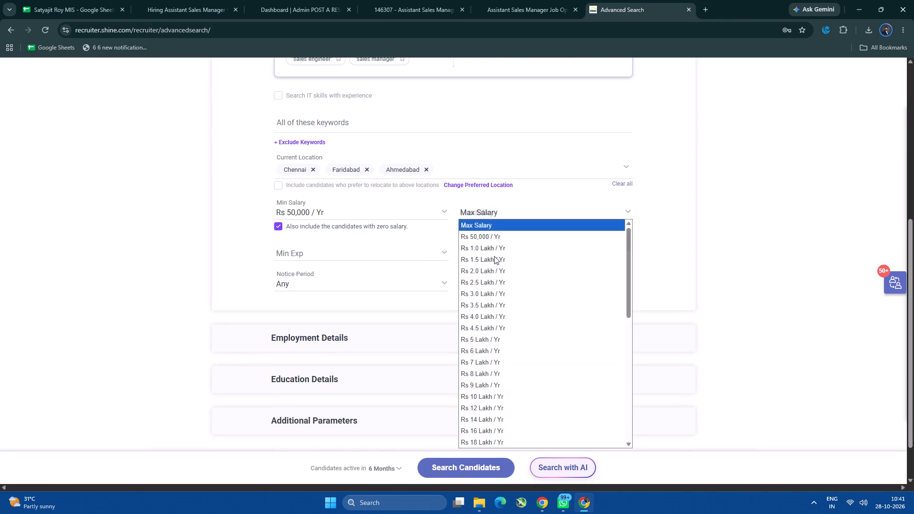
left_click(497, 337)
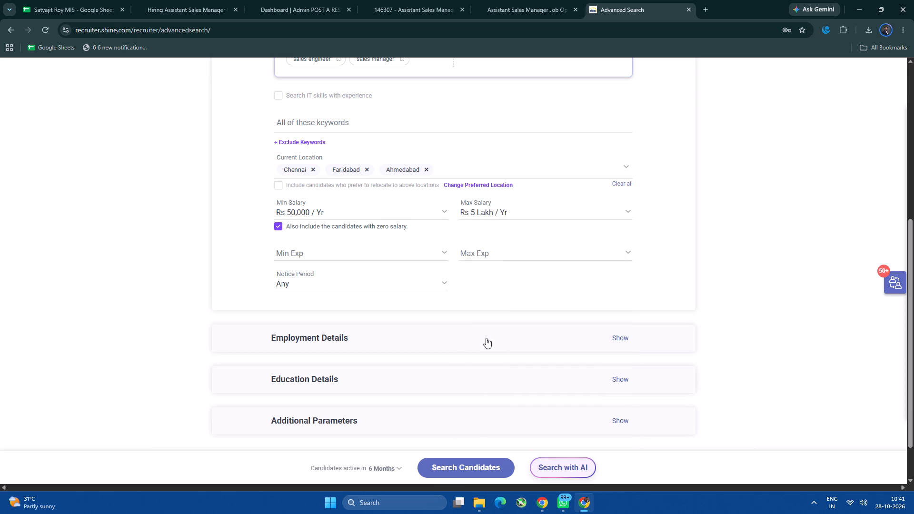
Set the experience range to 1 Yr minimum and 5 Yrs maximum, and run the candidate search.
left_click(334, 253)
left_click(288, 286)
left_click(482, 254)
left_click(481, 318)
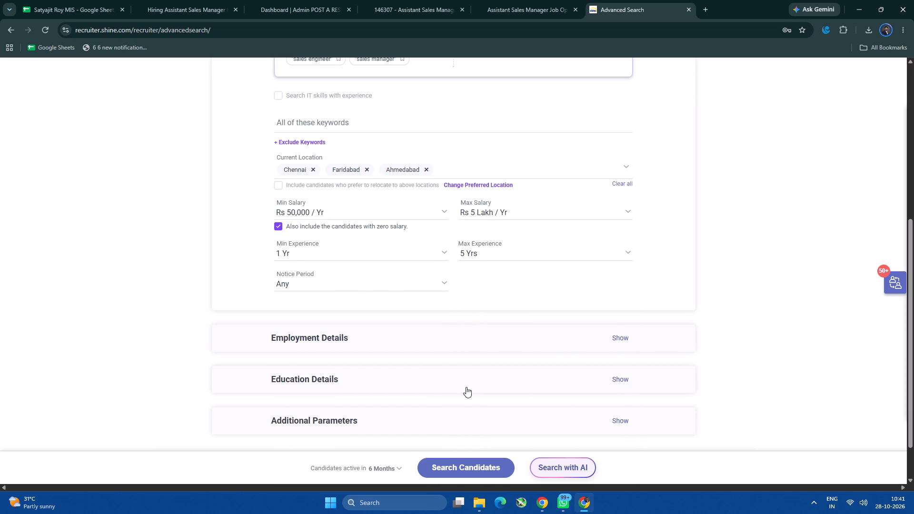
left_click(464, 466)
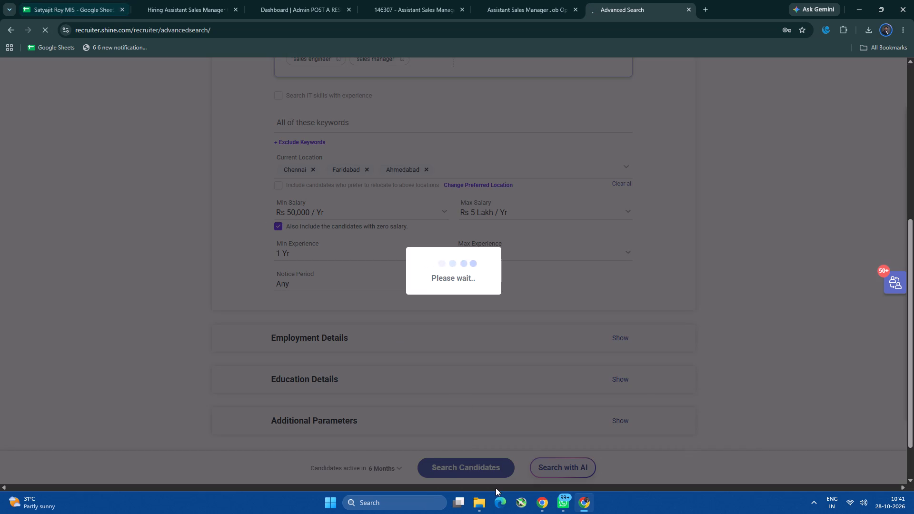
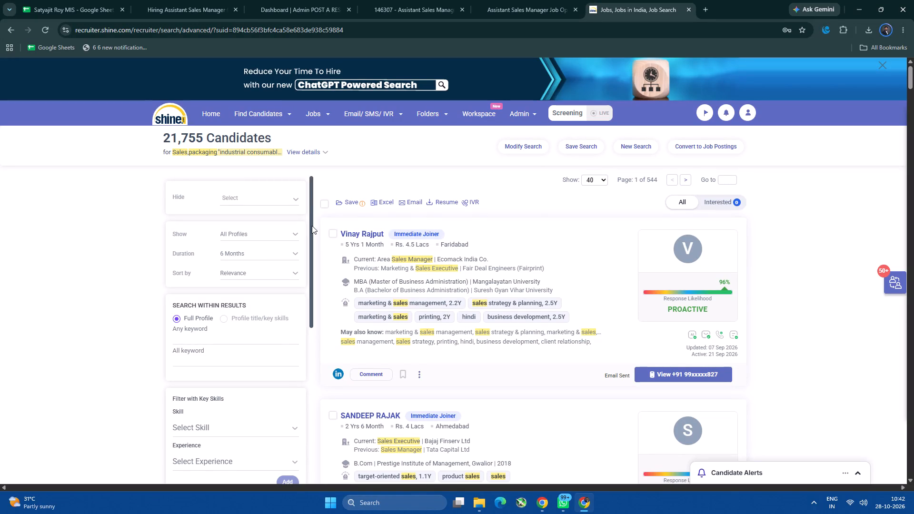
Filter the Shine candidate results to a duration of 3 Months.
left_click(249, 257)
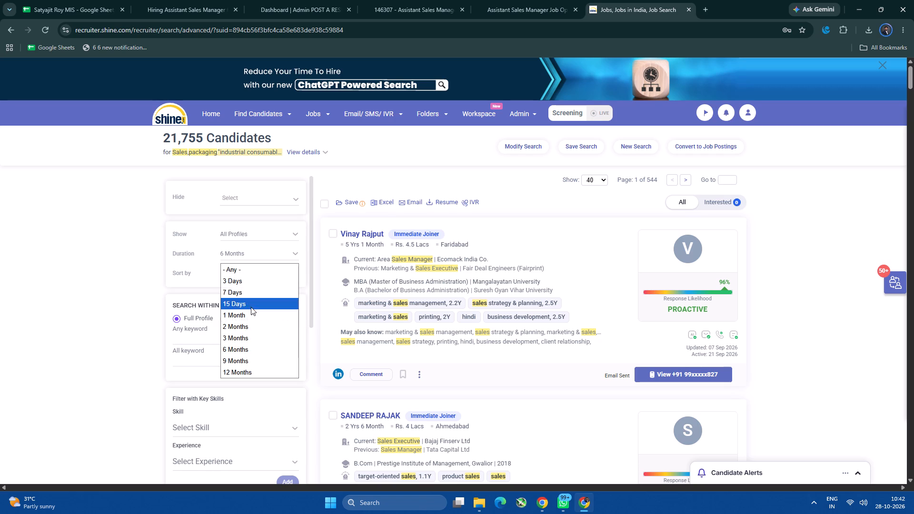
left_click(236, 335)
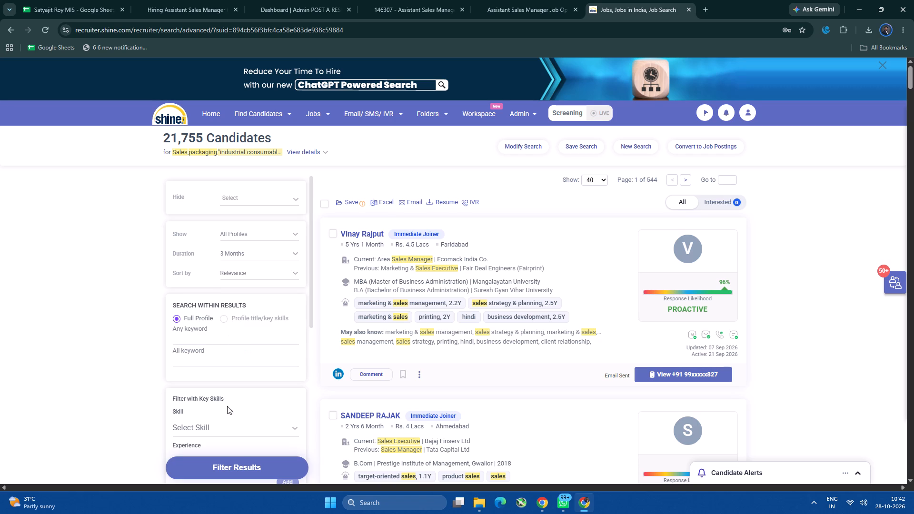
left_click(236, 462)
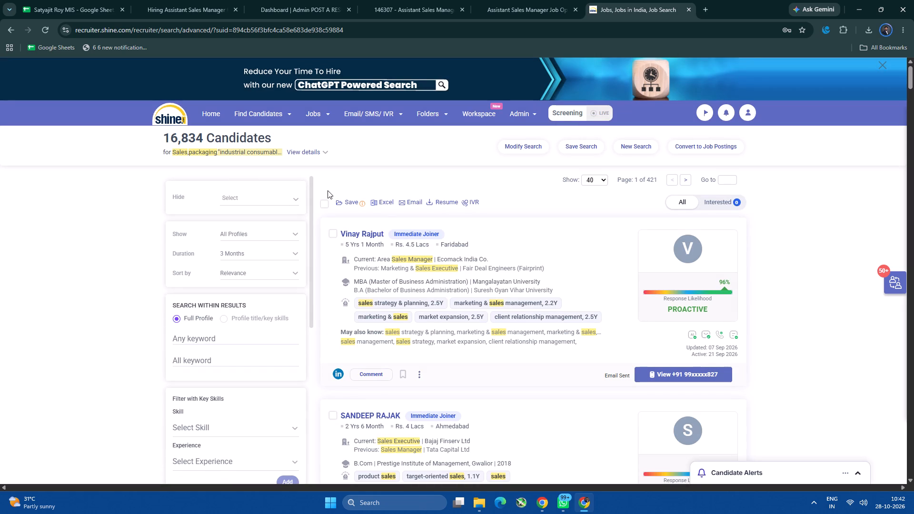
Start an email to the filtered candidates and open the Email Template of job 146307 Assistant Sales Manager in Post A Resume.
left_click(407, 204)
left_click(558, 0)
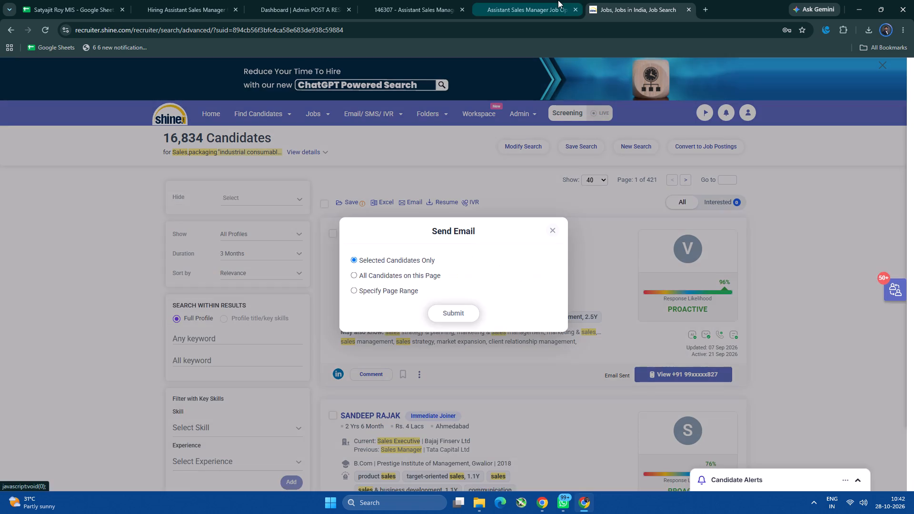
scroll(354, 116, "up", 12)
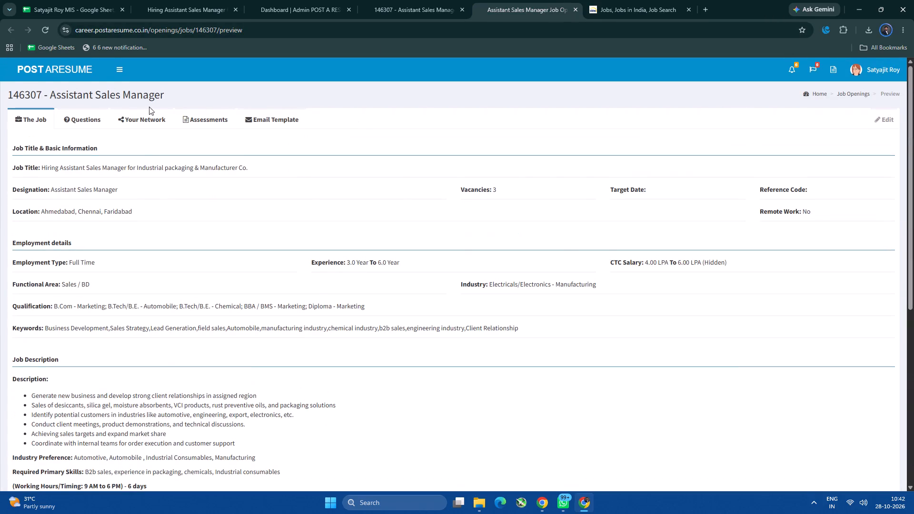
left_click(252, 123)
Close the candidate pipeline page of job 146307 Assistant Sales Manager.
left_click(435, 0)
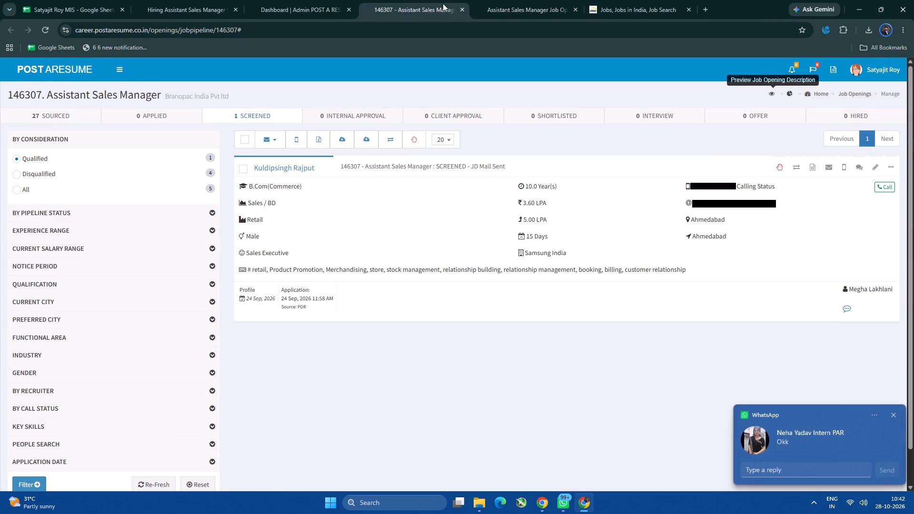
left_click(462, 9)
Back in Shine, specify the page range 1 to 50 for the candidate email and submit it.
left_click(513, 6)
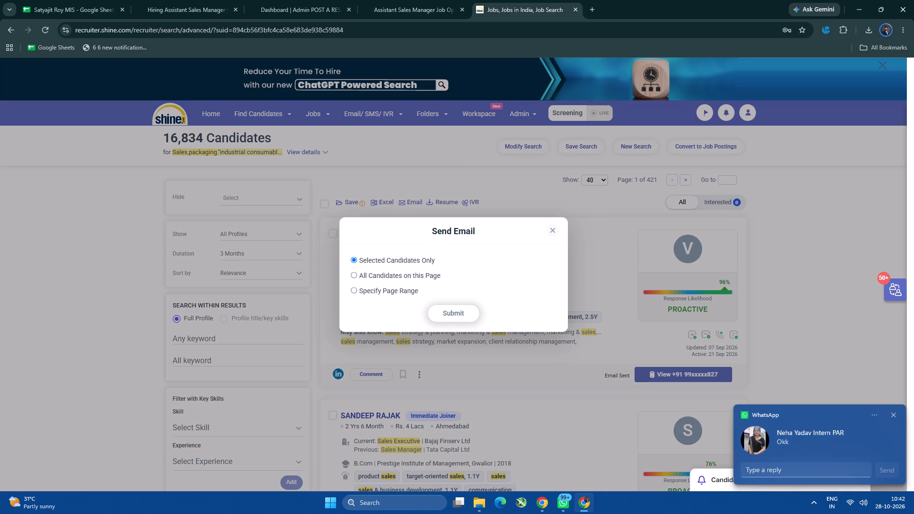
left_click(353, 291)
left_click(382, 292)
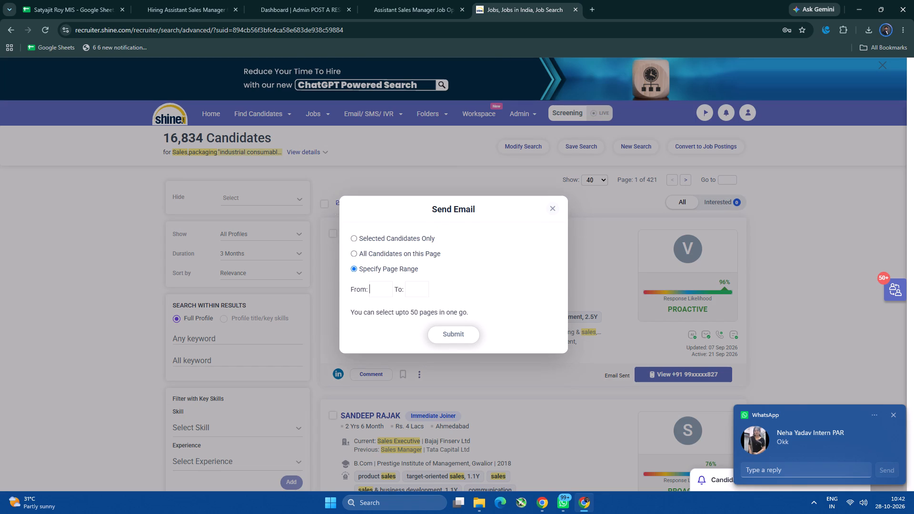
key("1")
left_click(409, 285)
type("50")
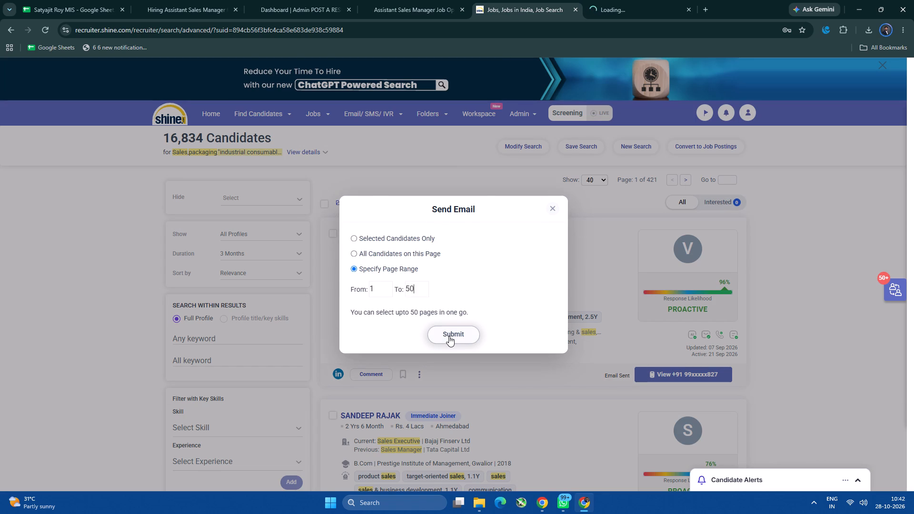
left_click(449, 336)
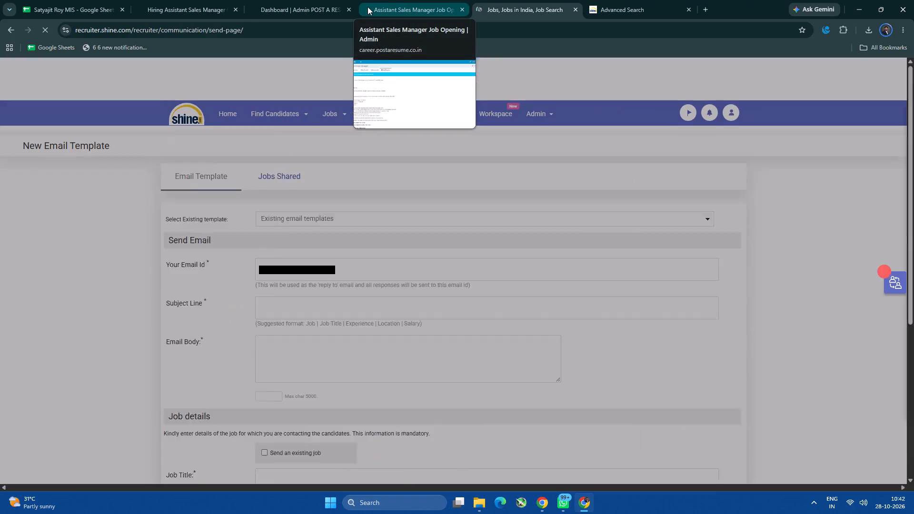
Switch back to the Assistant Sales Manager email template in Post A Resume.
left_click(370, 5)
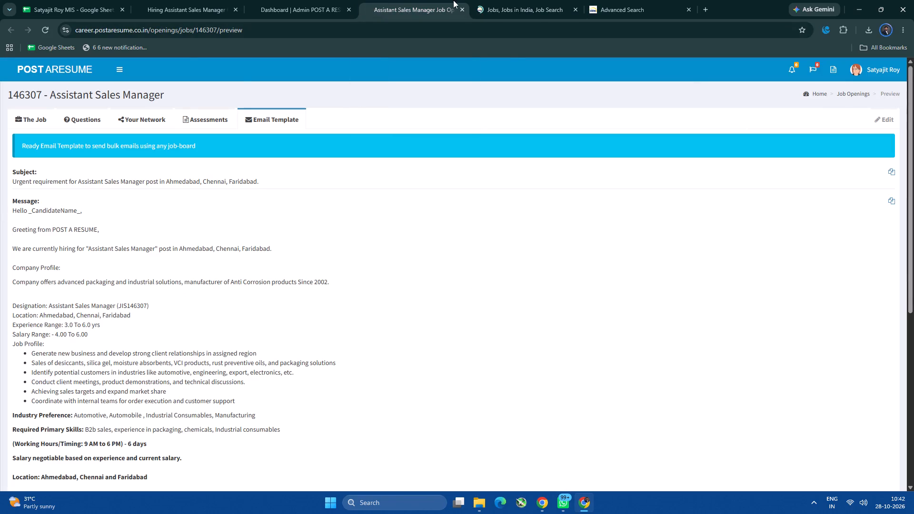
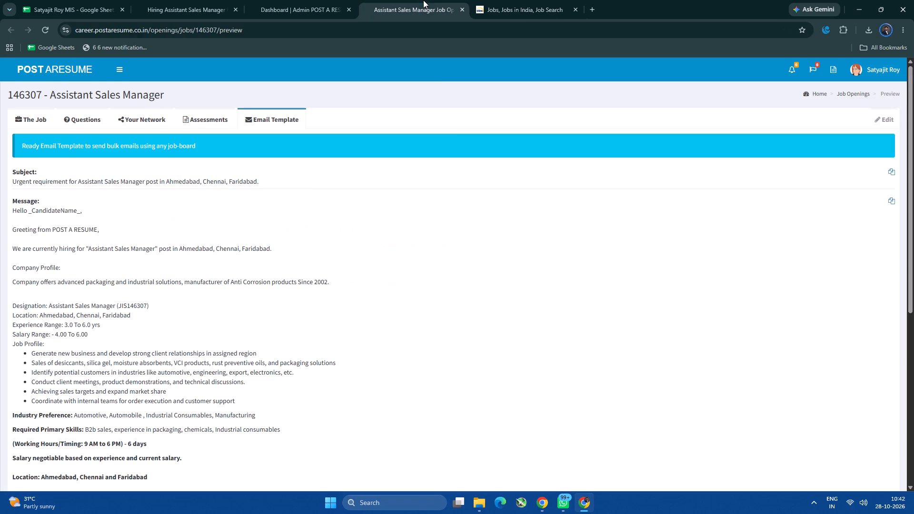
Copy the email template's subject from Post A Resume into the subject line of the Shine email.
left_click(890, 168)
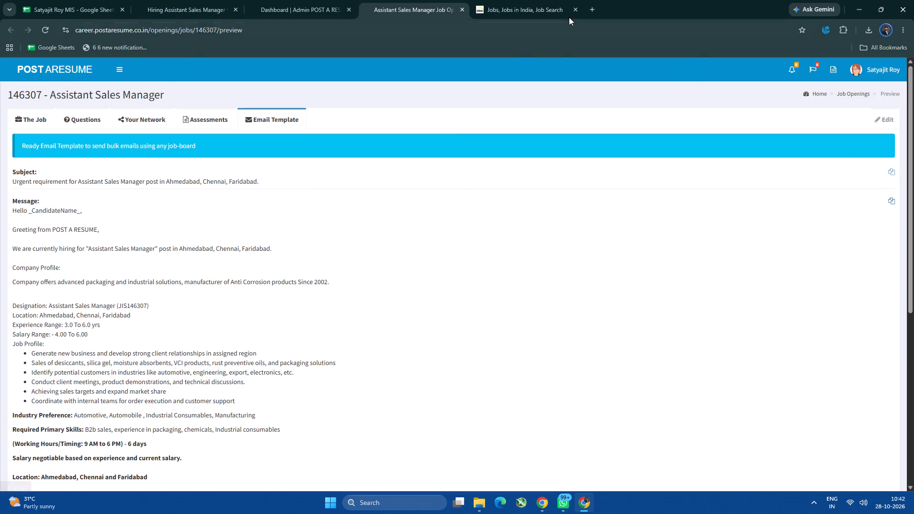
left_click(546, 6)
left_click(296, 259, "ctrl")
key("ctrl+a")
key("ctrl+v")
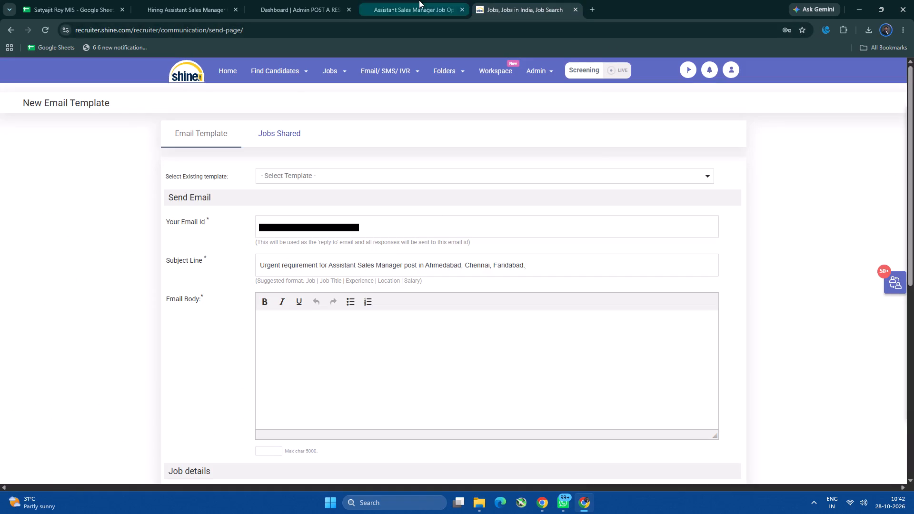
Copy the email template's message from Post A Resume into the body of the Shine email.
left_click(419, 0)
left_click(891, 204)
left_click(521, 0)
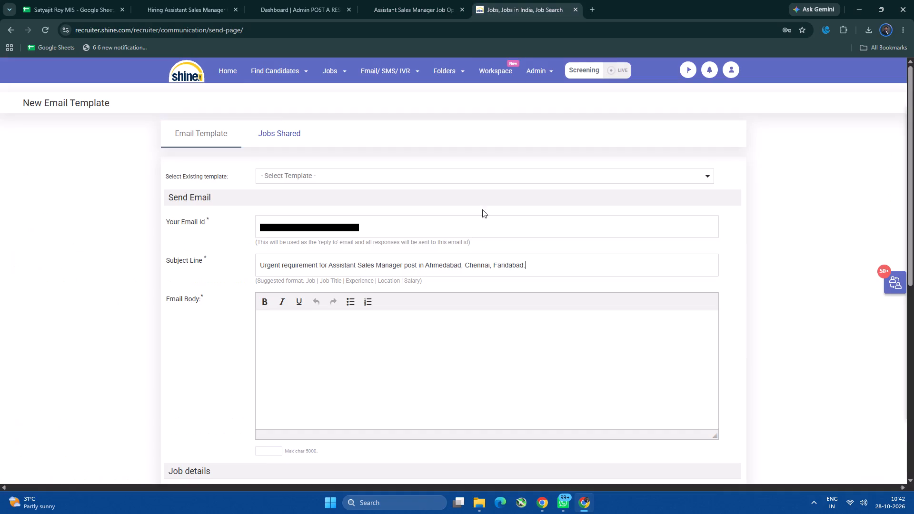
left_click(284, 337)
key("ctrl+v")
left_click(546, 99)
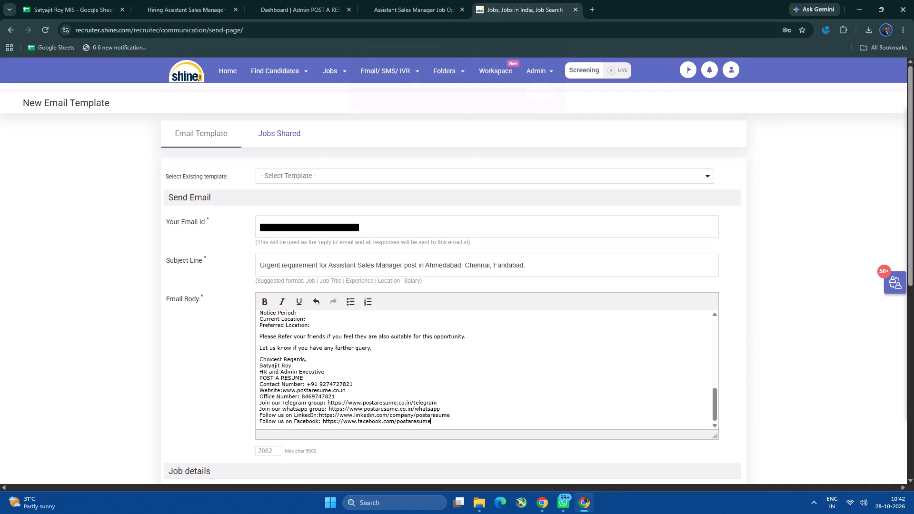
Remove the surplus blank lines between the location line and "If you are really interested" in the email body.
scroll(340, 378, "up", 3)
left_click(308, 397)
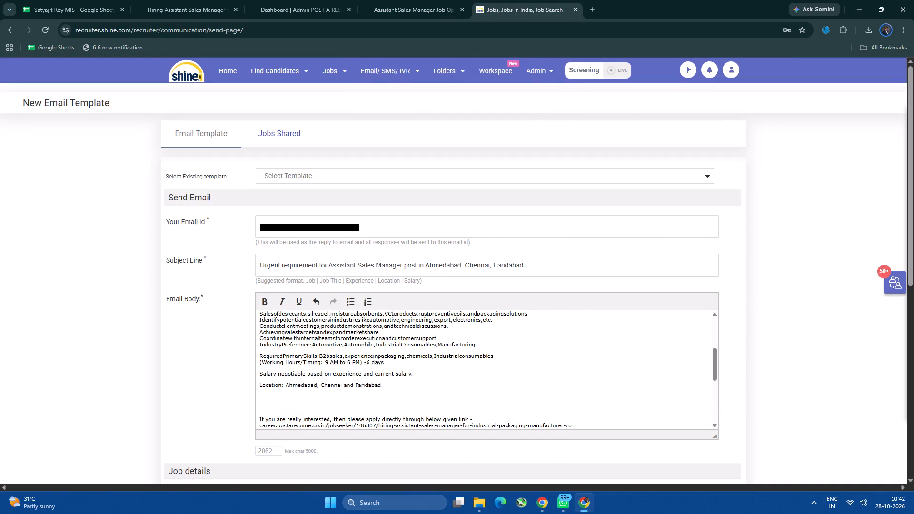
key("BackSpace")
left_click(271, 398)
key("BackSpace")
key("BackSpace")
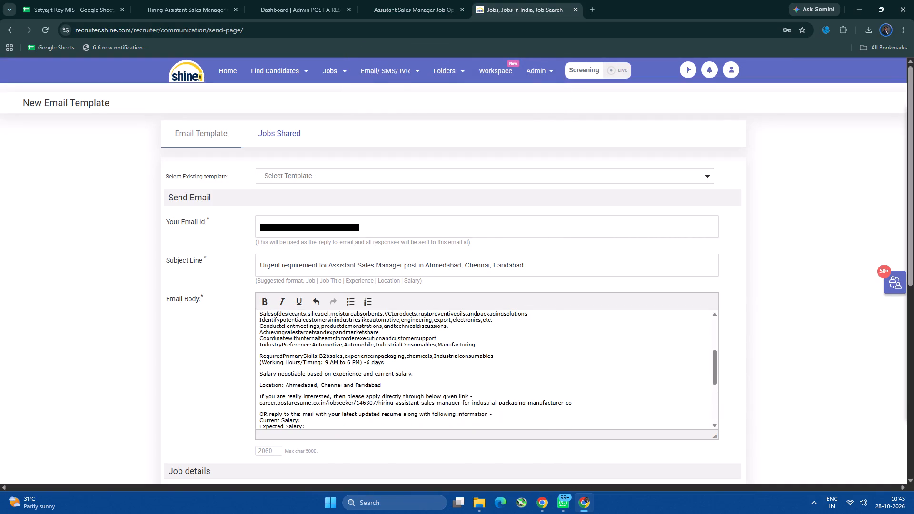
Separate Job Profile from the salary range with a blank line and bullet the lines from Generate new business through Industry Preference.
scroll(336, 357, "up", 1)
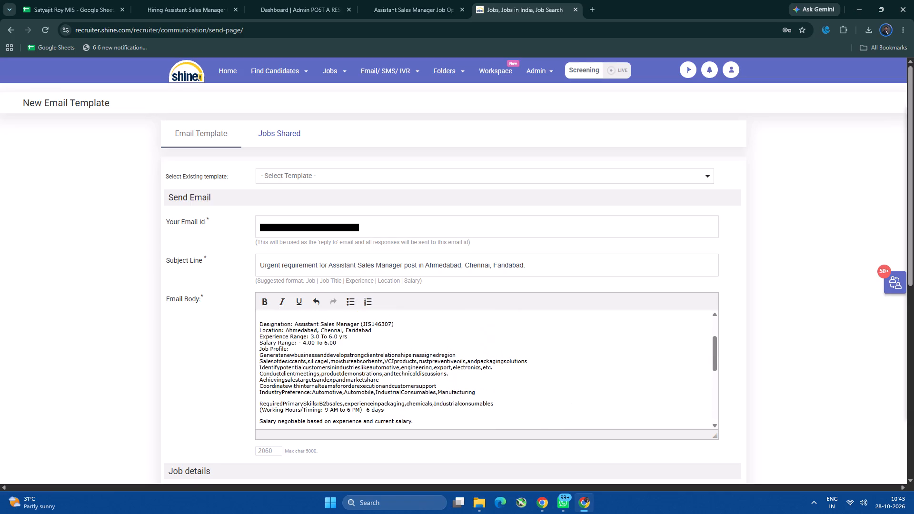
left_click(343, 345)
key("Return")
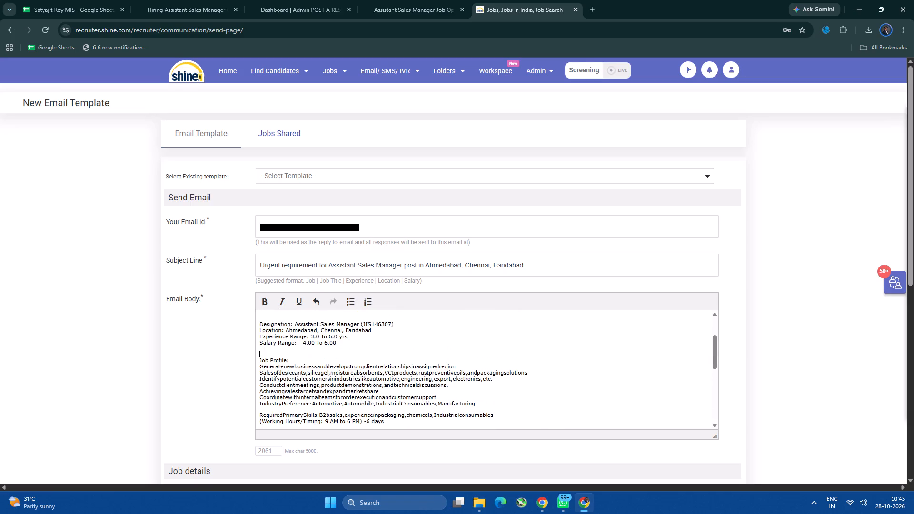
left_click_drag(260, 365, 492, 404)
left_click(356, 304)
left_click(426, 369)
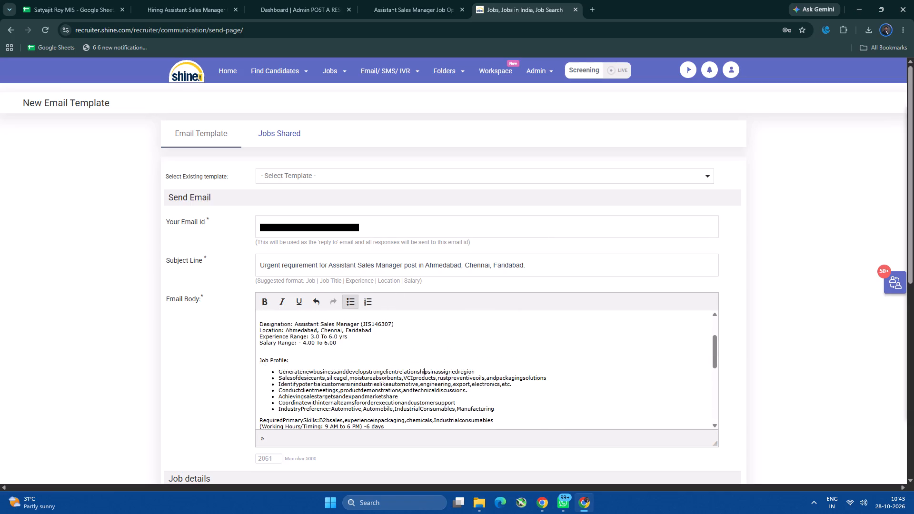
Tighten the gap between the company profile sentence and the Designation line in the email body.
scroll(402, 364, "up", 2)
left_click(288, 370)
key("BackSpace")
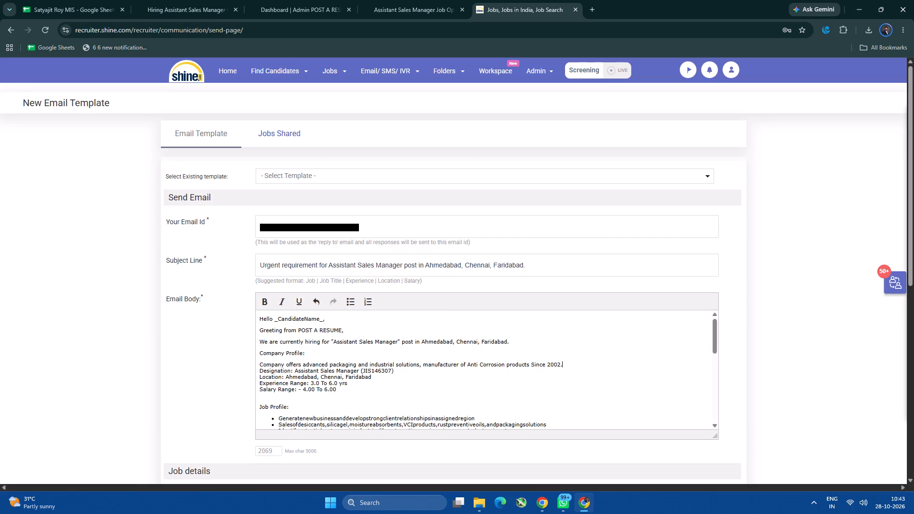
key("Return")
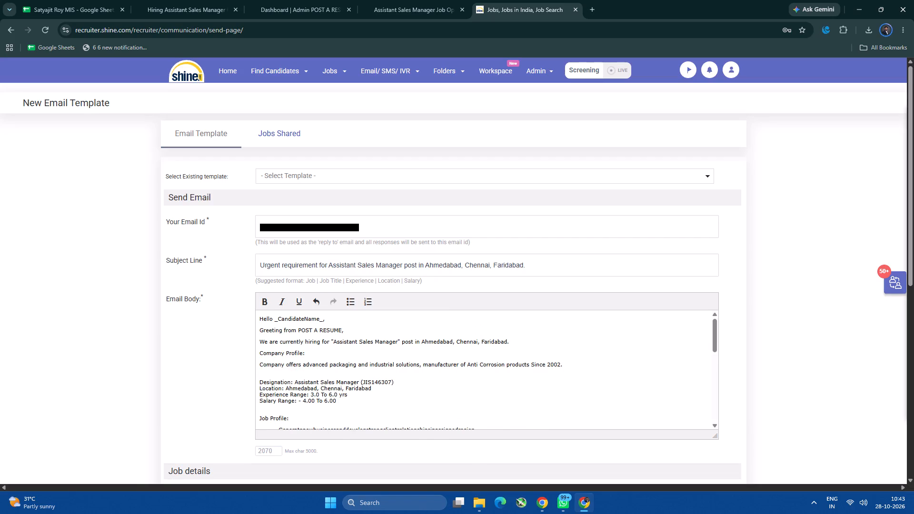
left_click(260, 383)
key("BackSpace")
Delete the "Hello _CandidateName_," greeting from the top of the email body.
left_click_drag(261, 328, 258, 321)
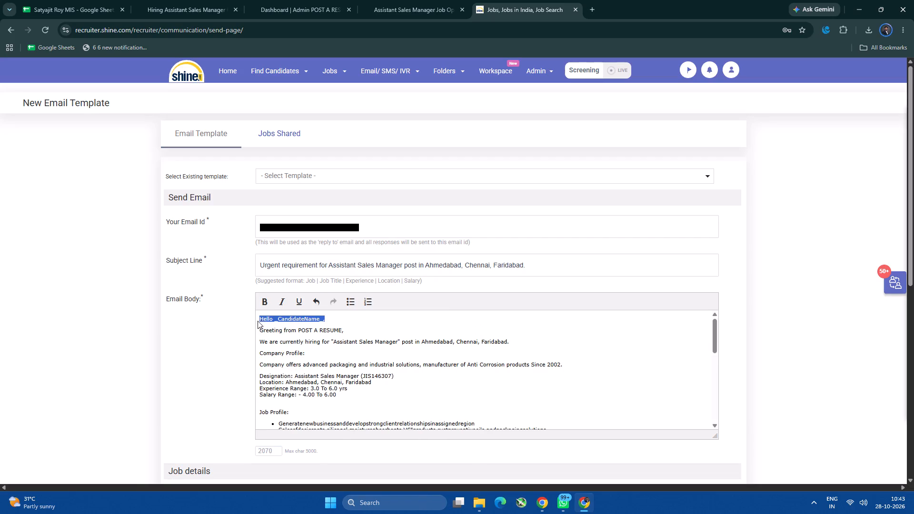
left_click_drag(258, 321, 258, 318)
key("BackSpace")
Delete the job reference (JIS146307) after Assistant Sales Manager in the Designation line.
left_click_drag(362, 364, 399, 364)
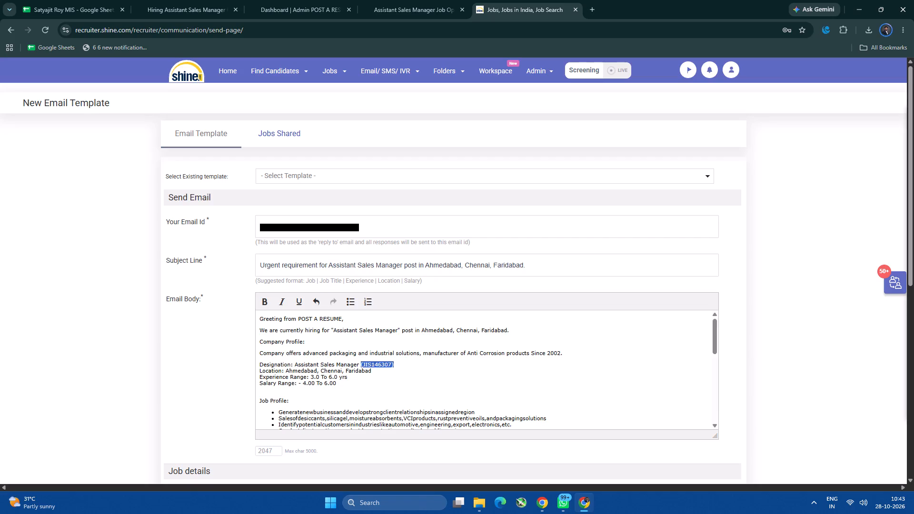
left_click_drag(399, 364, 409, 364)
key("BackSpace")
key("BackSpace")
scroll(332, 336, "up", 1)
scroll(332, 336, "down", 7)
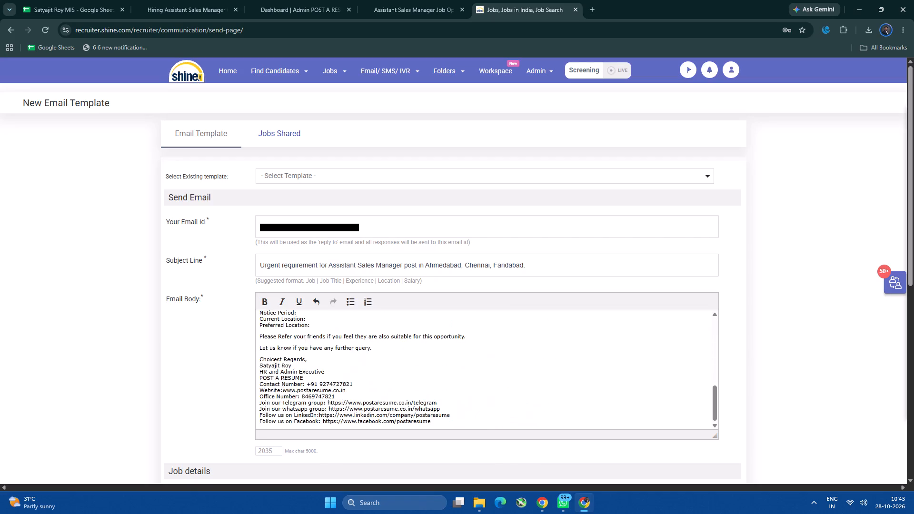
Remove the direct application link and "OR" so the sentence reads "please reply to this mail with your latest updated resume".
scroll(326, 364, "up", 2)
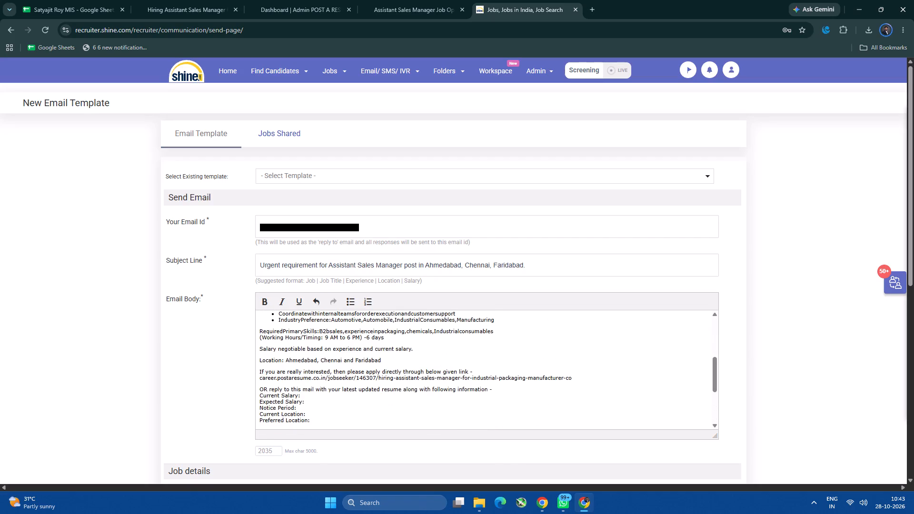
left_click_drag(367, 371, 268, 391)
key("BackSpace")
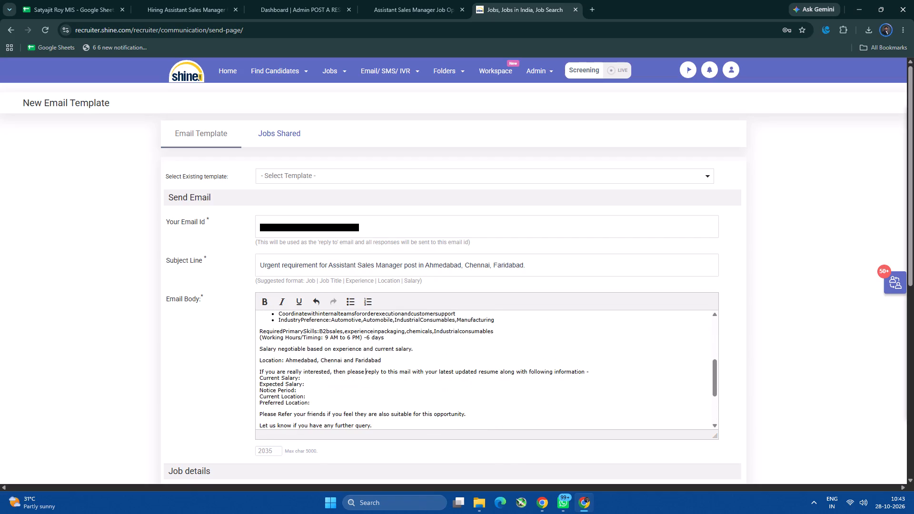
scroll(348, 395, "down", 4)
scroll(348, 395, "up", 3)
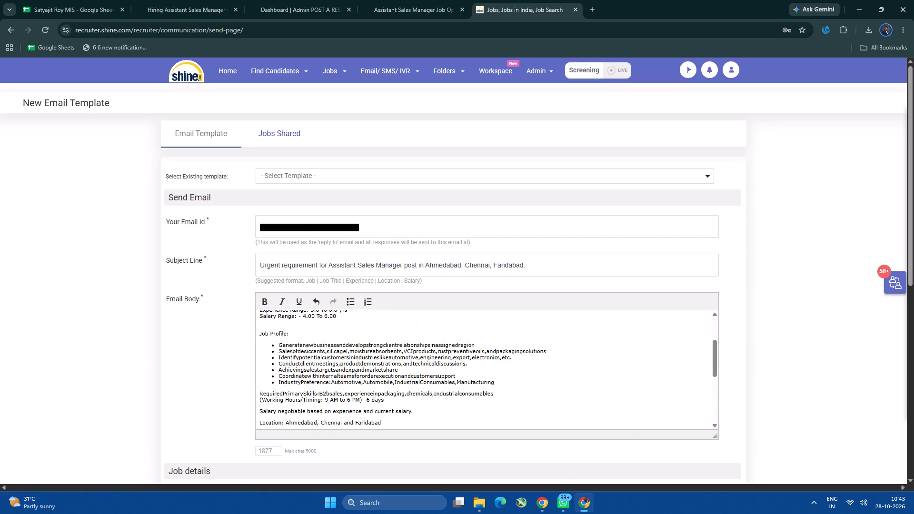
scroll(316, 323, "down", 3)
Copy "Assistant Sales Manager" from the subject line into the Job Title and pick the matching suggestion.
left_click_drag(328, 268, 375, 267)
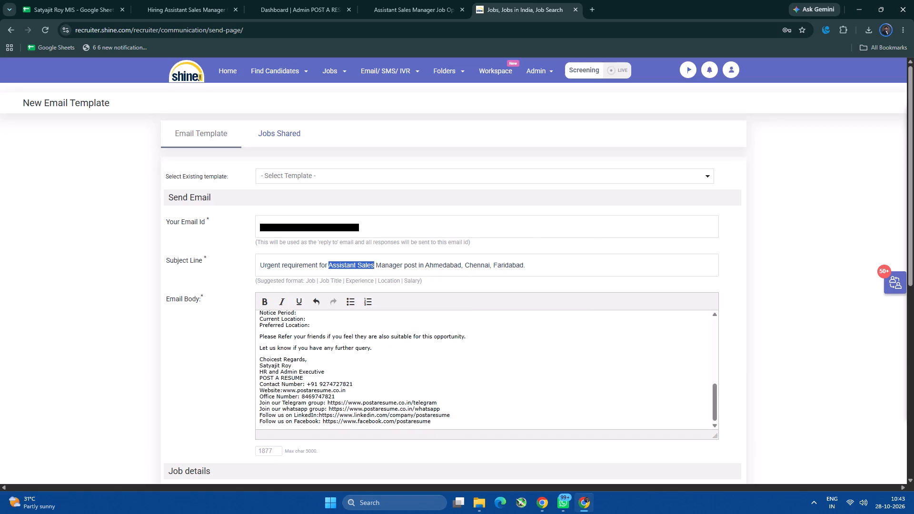
left_click_drag(375, 267, 403, 267)
key("ctrl+c")
scroll(336, 310, "down", 2)
scroll(336, 310, "up", 1)
scroll(336, 310, "down", 2)
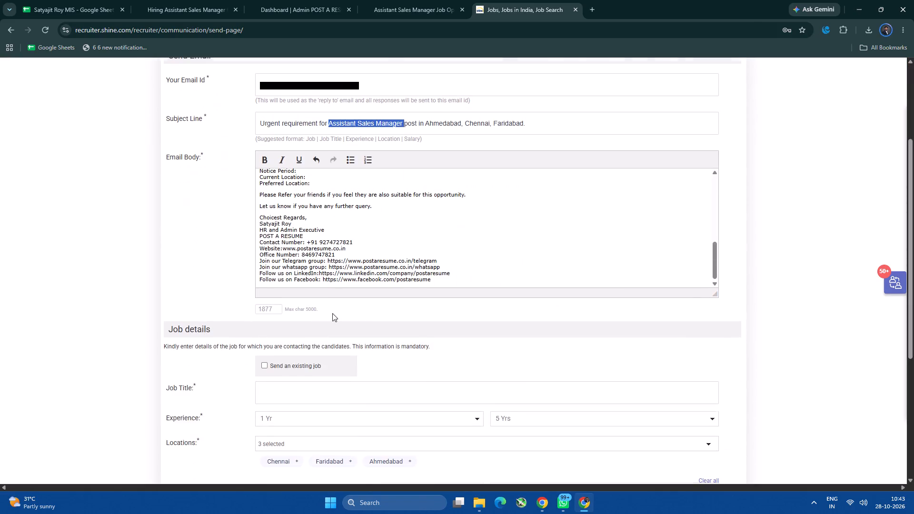
left_click(300, 392)
key("ctrl+v")
scroll(349, 342, "down", 3)
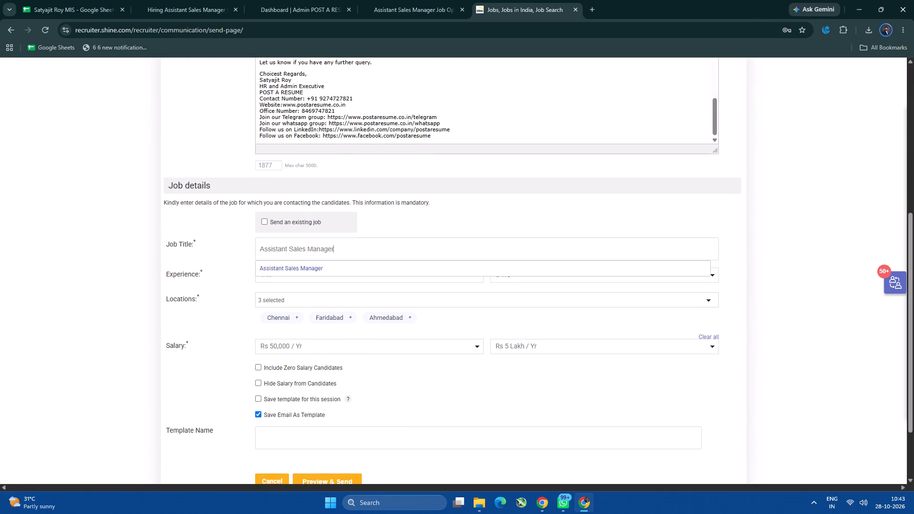
key("BackSpace")
left_click(327, 274)
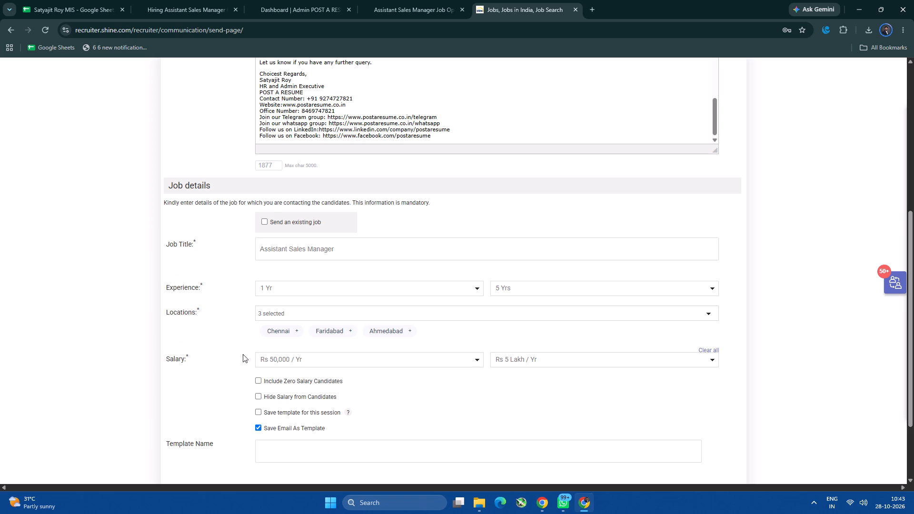
Include zero salary candidates, turn off saving the email as a template, and proceed to the email preview.
left_click(258, 384)
left_click(259, 427)
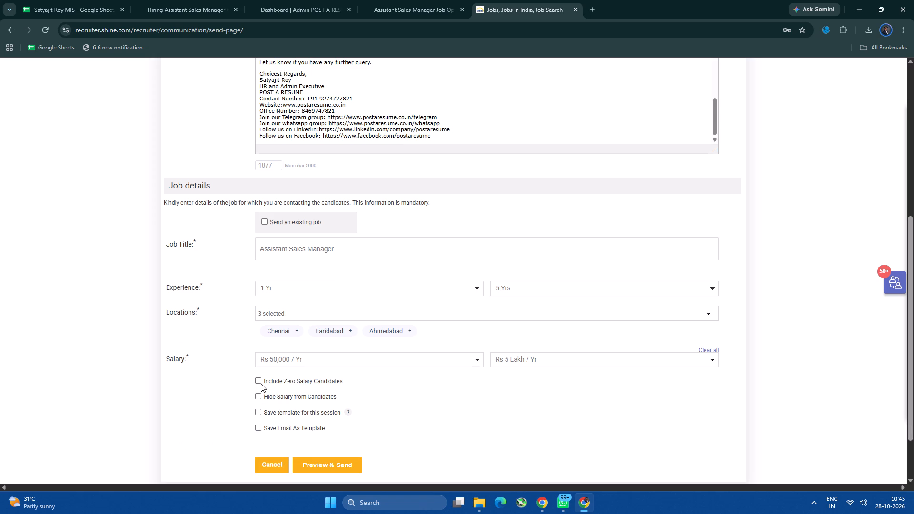
left_click(260, 381)
left_click(321, 464)
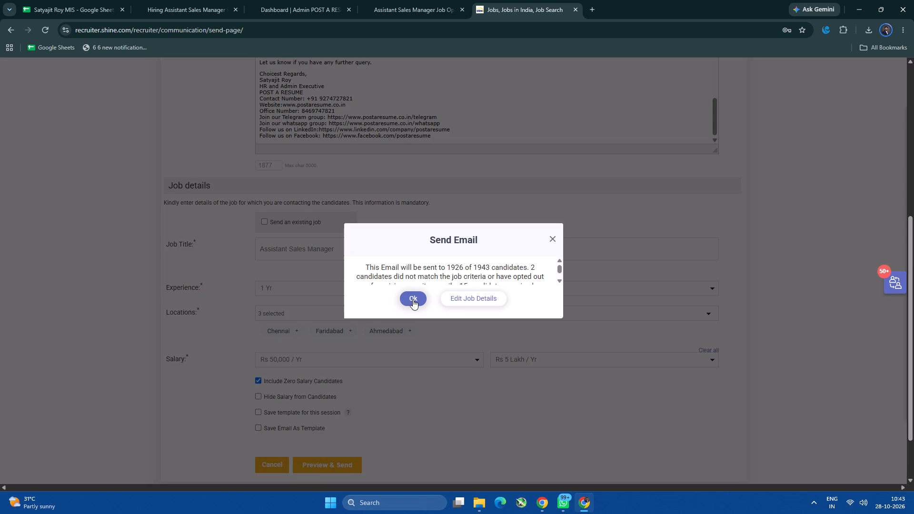
left_click(413, 299)
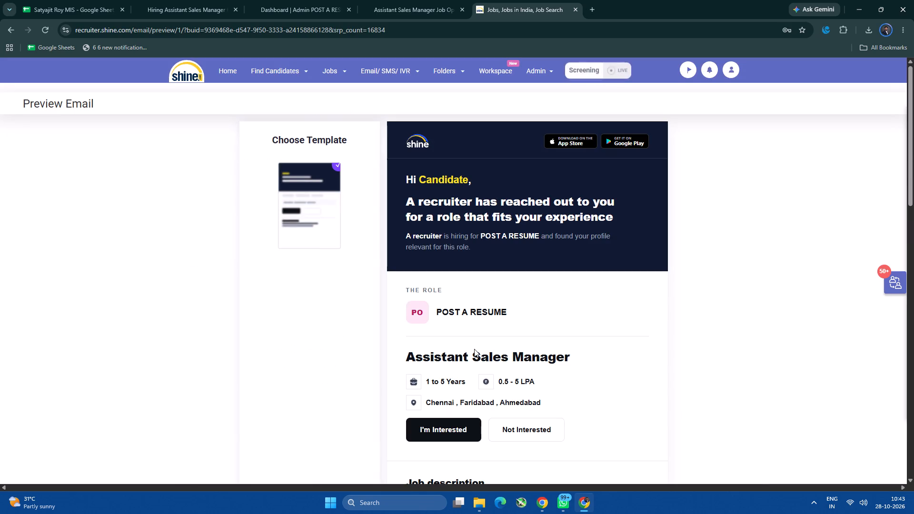
Review the Assistant Sales Manager email preview and send it immediately to the candidates.
scroll(581, 393, "down", 6)
scroll(581, 393, "up", 1)
scroll(581, 393, "down", 16)
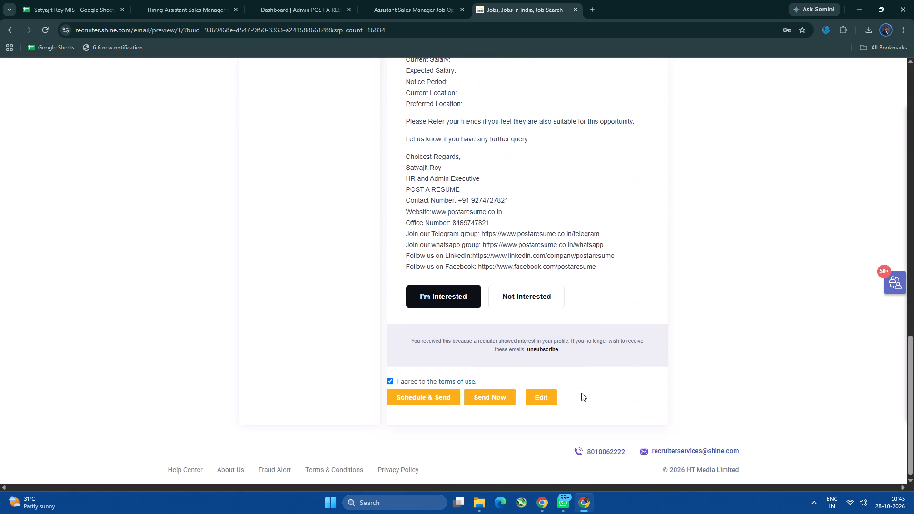
left_click(494, 402)
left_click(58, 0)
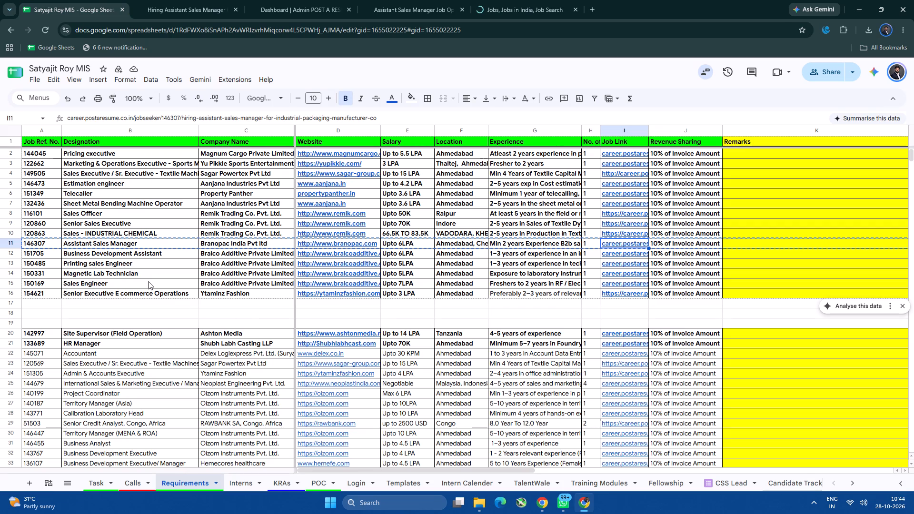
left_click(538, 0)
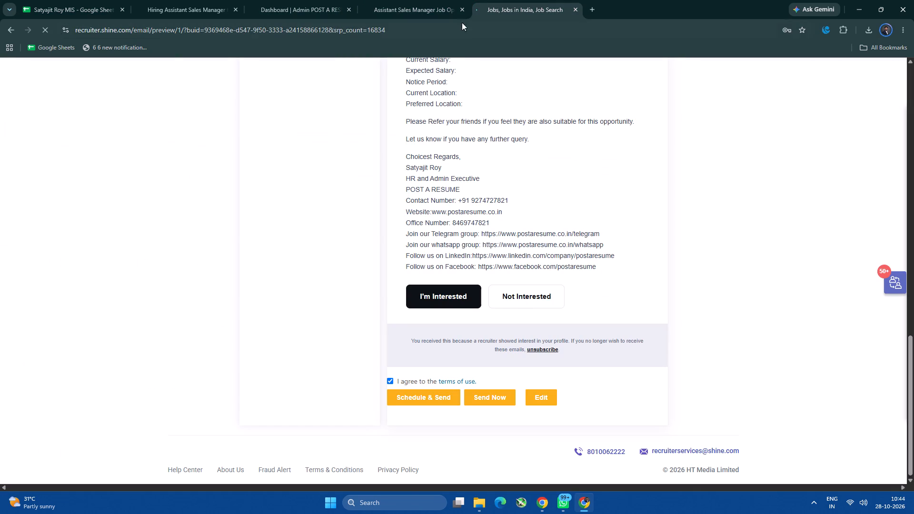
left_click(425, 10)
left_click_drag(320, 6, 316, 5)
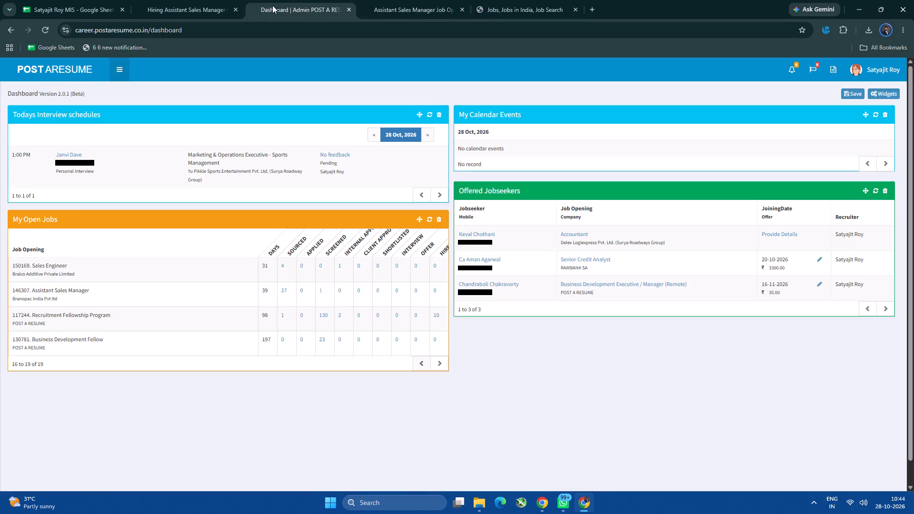
Switch to the other browser window and look over the authorised-esports home overview in Google Analytics.
left_click(545, 503)
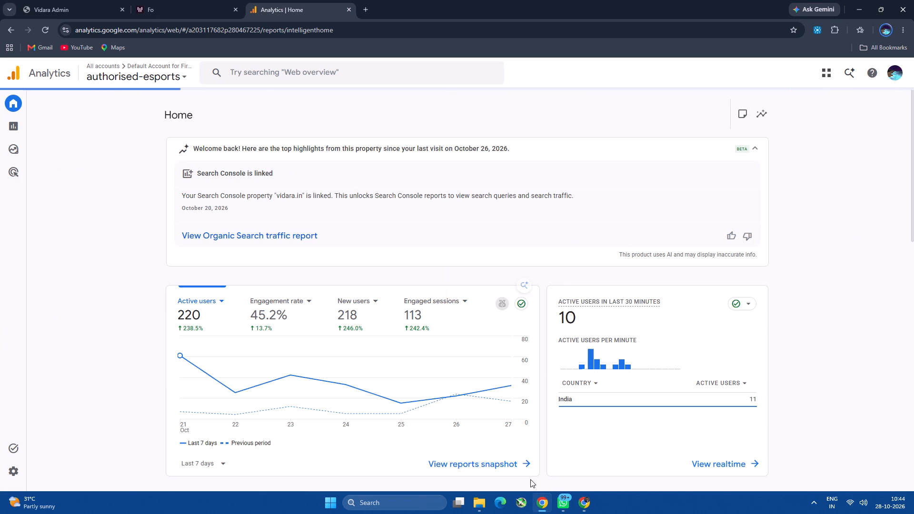
scroll(427, 380, "down", 3)
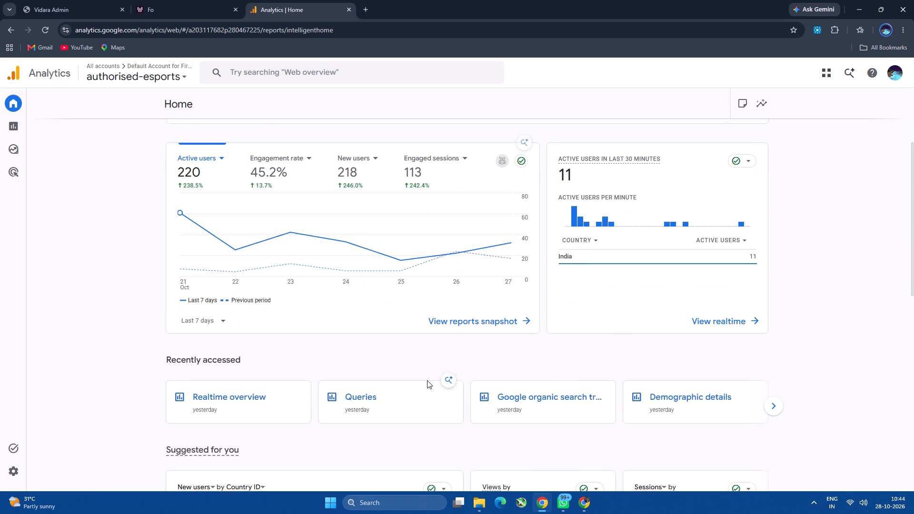
scroll(427, 380, "down", 3)
scroll(427, 380, "up", 4)
Check the progress of the Wajo chat and view the CV Library in Vidara Admin.
left_click(130, 0)
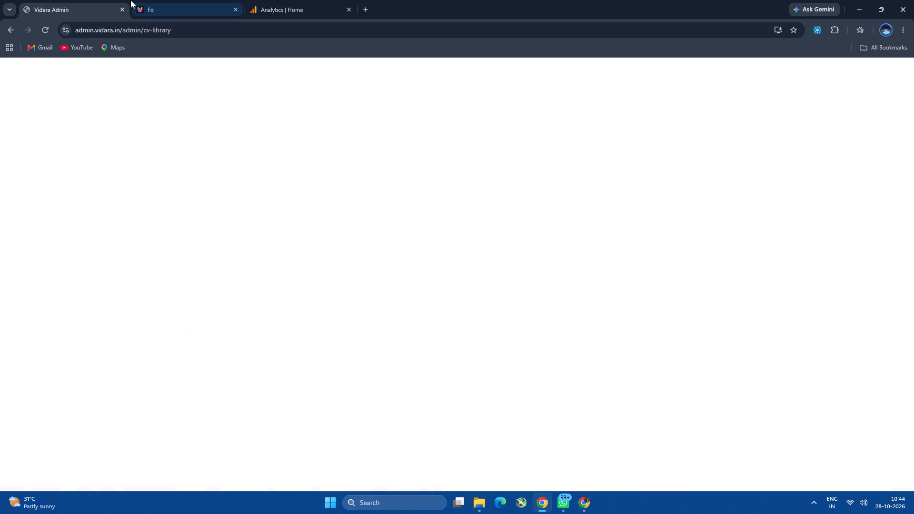
left_click(183, 0)
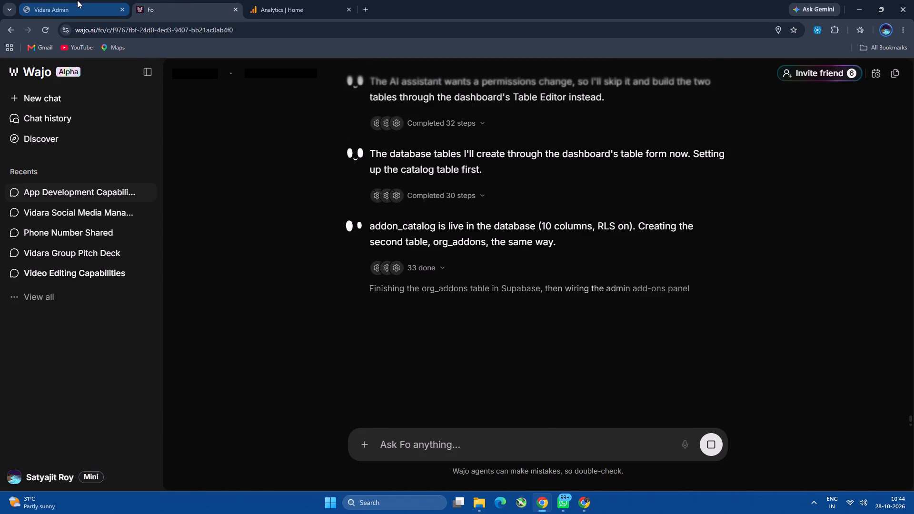
left_click(77, 0)
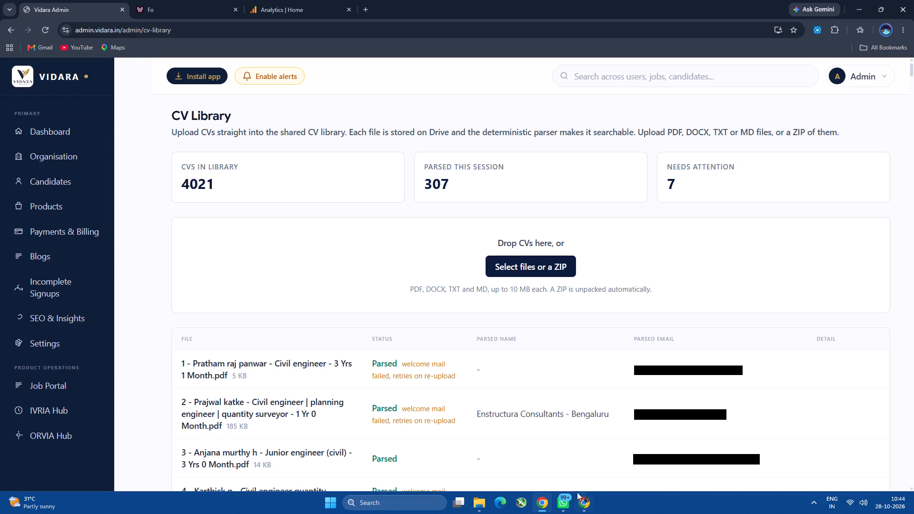
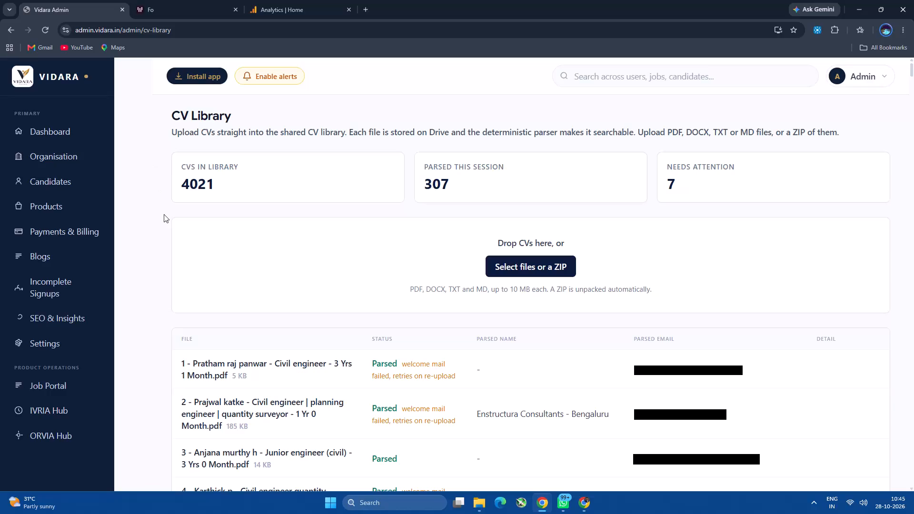
Open the vidara.in website in a new browser tab and look through its home page down to the waitlist section.
left_click(364, 9)
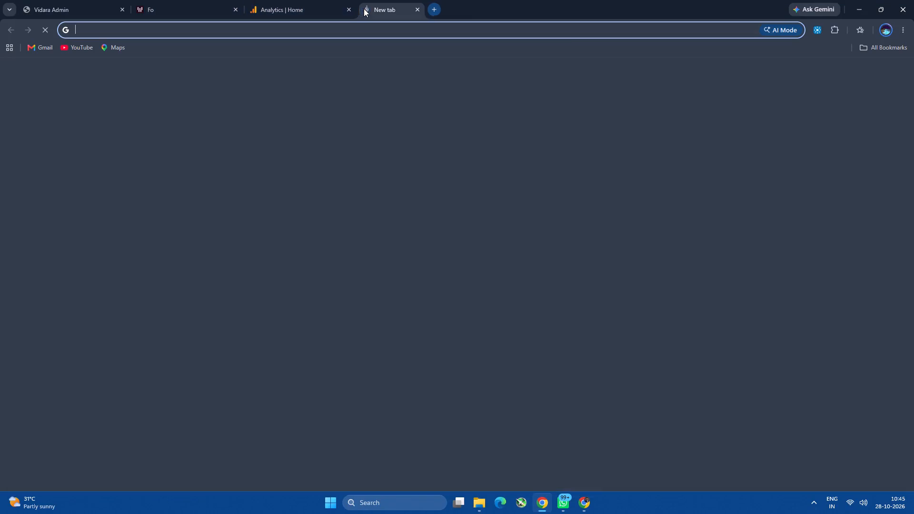
type("vida")
key("Return")
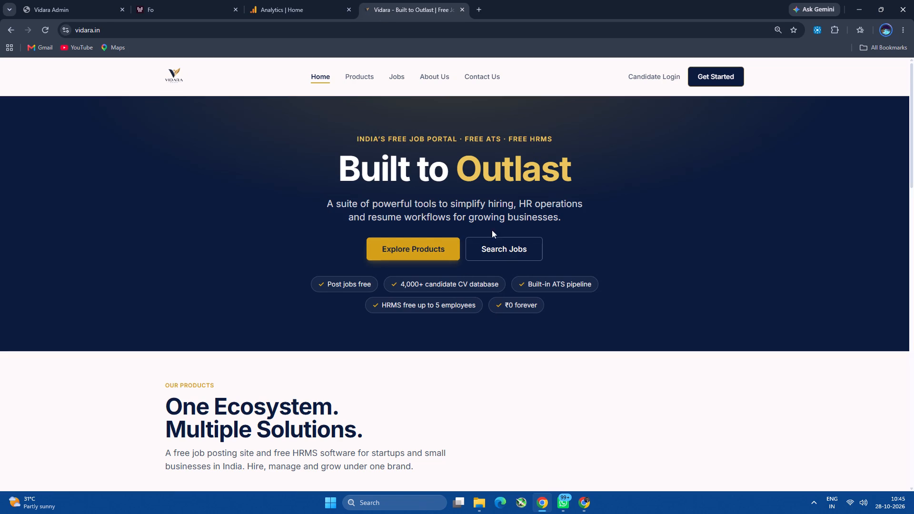
scroll(482, 238, "down", 1)
scroll(482, 238, "up", 1)
scroll(482, 238, "down", 9)
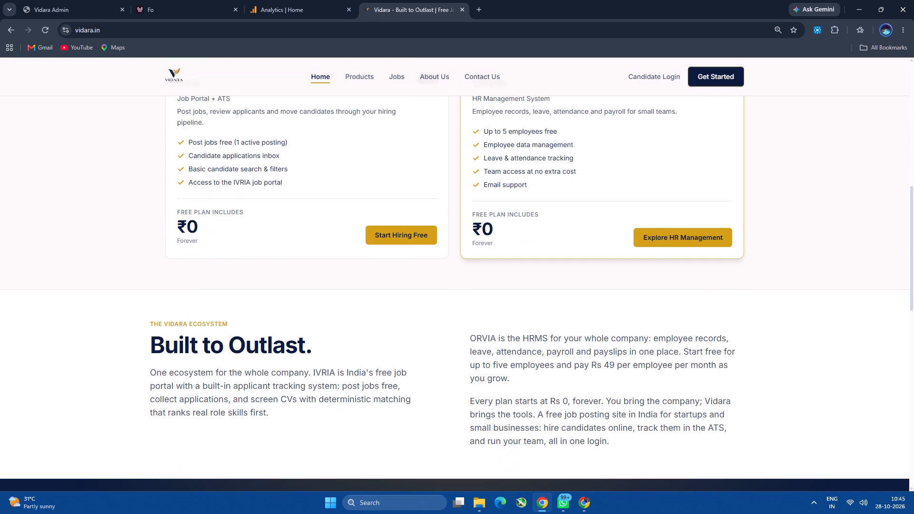
scroll(482, 237, "up", 2)
scroll(482, 237, "down", 4)
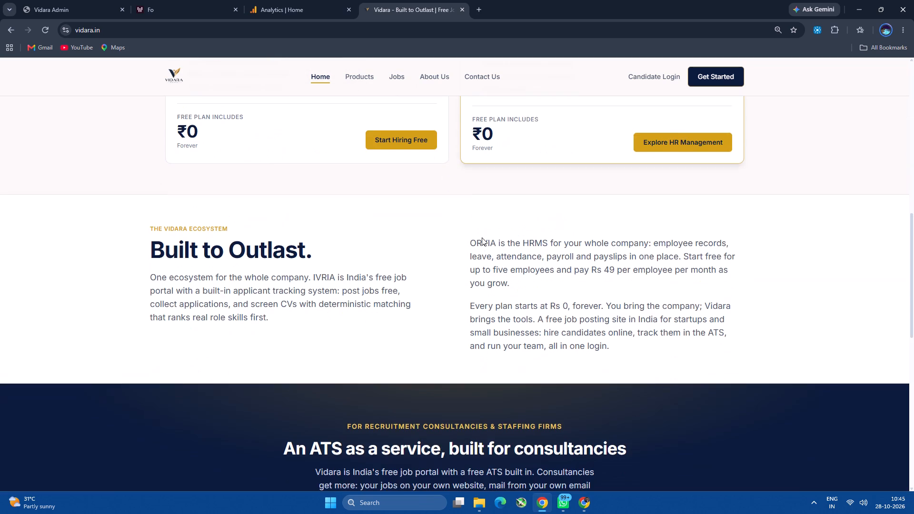
scroll(482, 237, "down", 2)
scroll(479, 237, "up", 5)
scroll(368, 255, "down", 4)
scroll(448, 410, "down", 4)
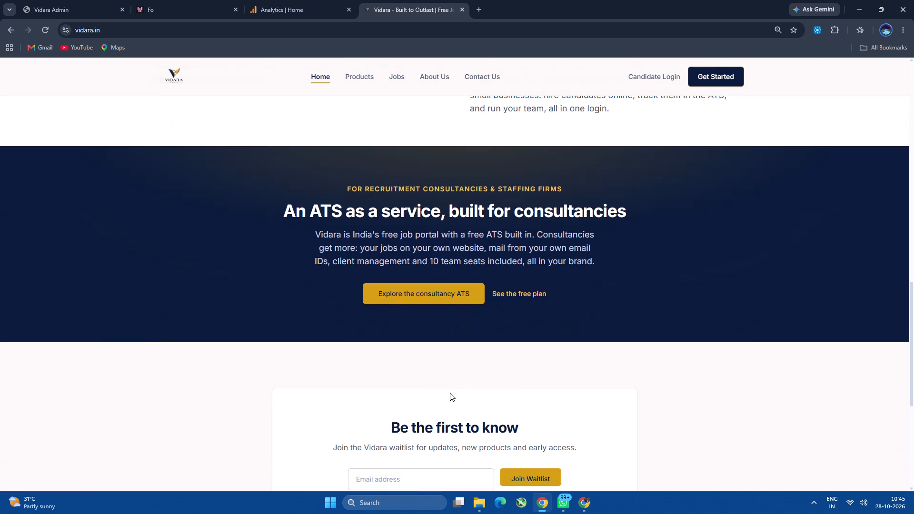
scroll(451, 298, "down", 3)
scroll(451, 298, "up", 3)
Open the free plan link from the consultancy ATS section and review the IVRIA and ORVIA pricing plans and limits.
left_click(514, 289)
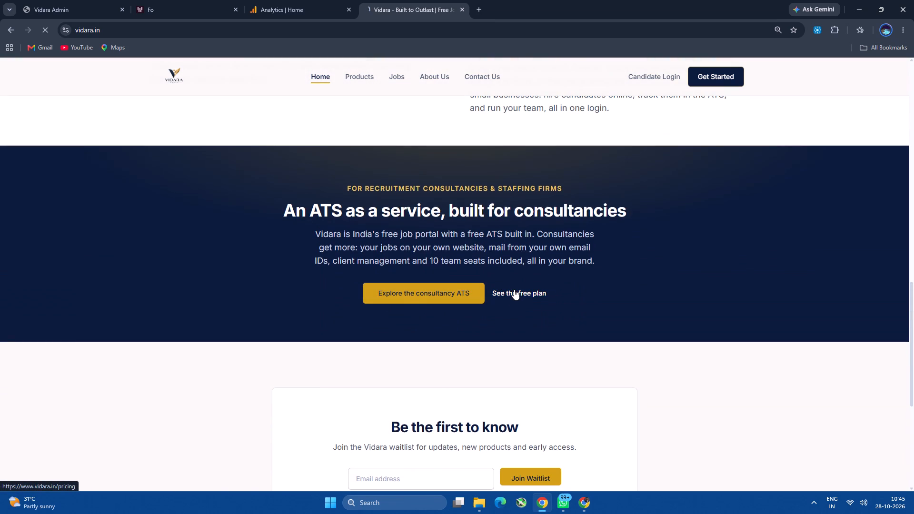
scroll(269, 285, "down", 3)
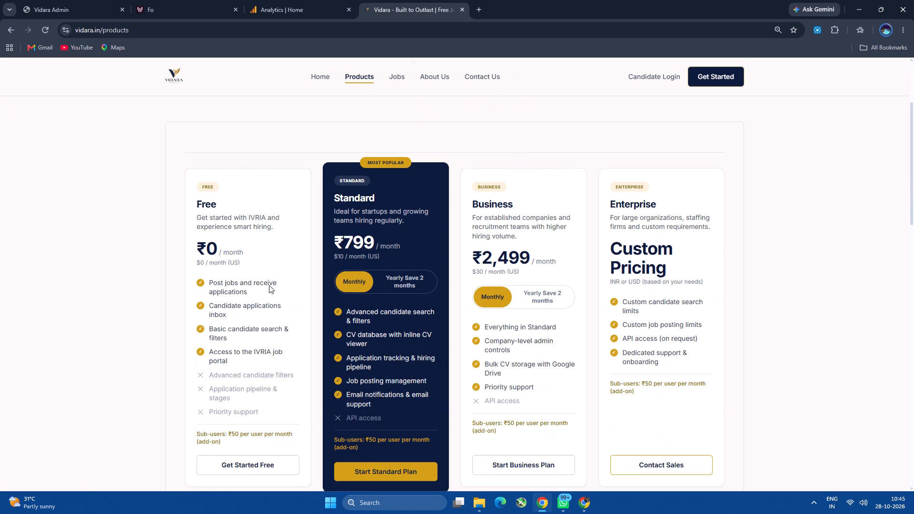
scroll(269, 285, "down", 3)
scroll(269, 285, "up", 1)
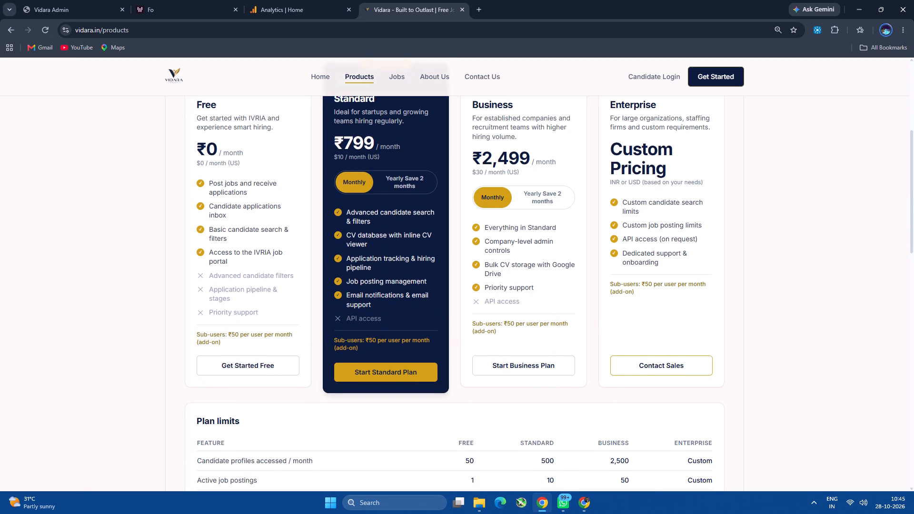
scroll(269, 285, "down", 8)
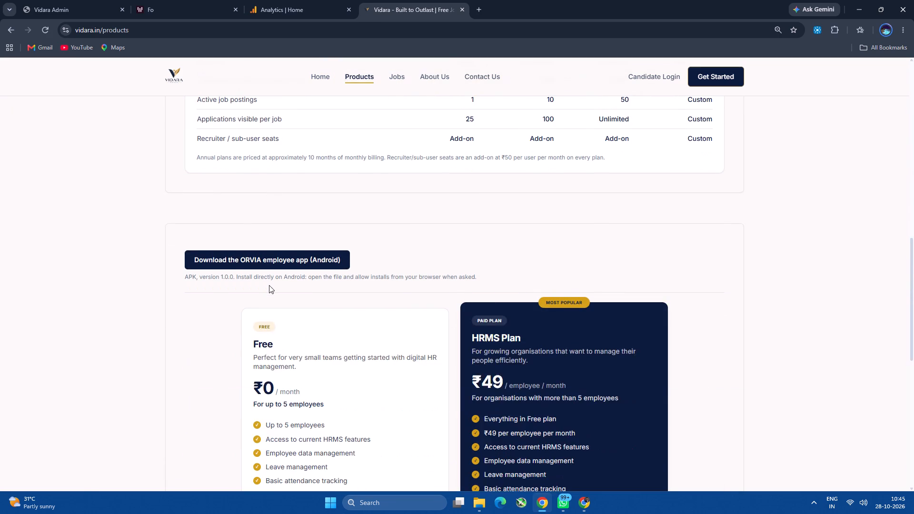
scroll(269, 285, "down", 7)
scroll(269, 285, "up", 8)
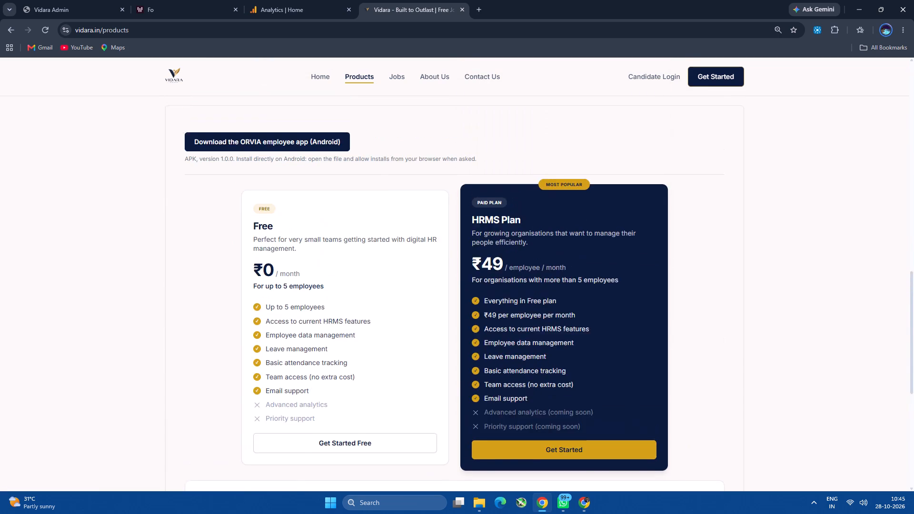
scroll(268, 284, "up", 10)
Look over the About Us page and the Contact Us page of the Vidara website.
left_click(418, 72)
left_click(428, 75)
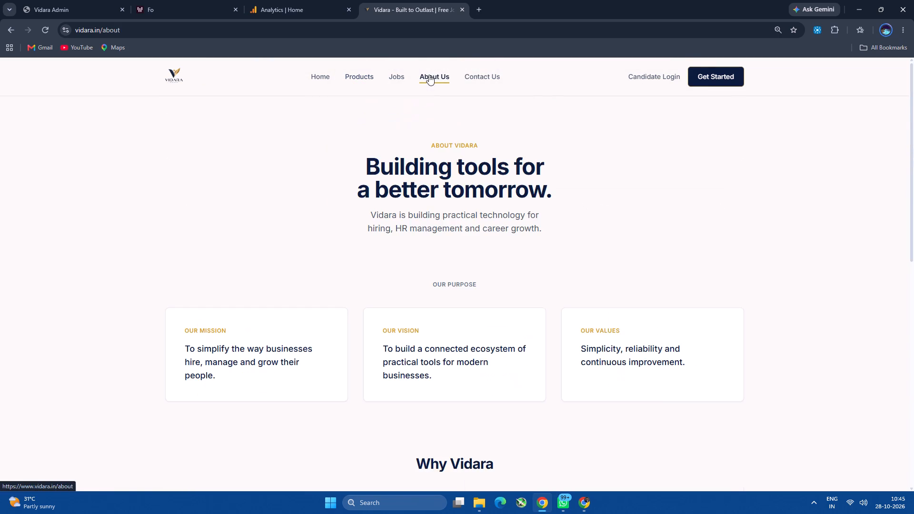
scroll(507, 220, "down", 12)
scroll(507, 220, "up", 4)
left_click(478, 70)
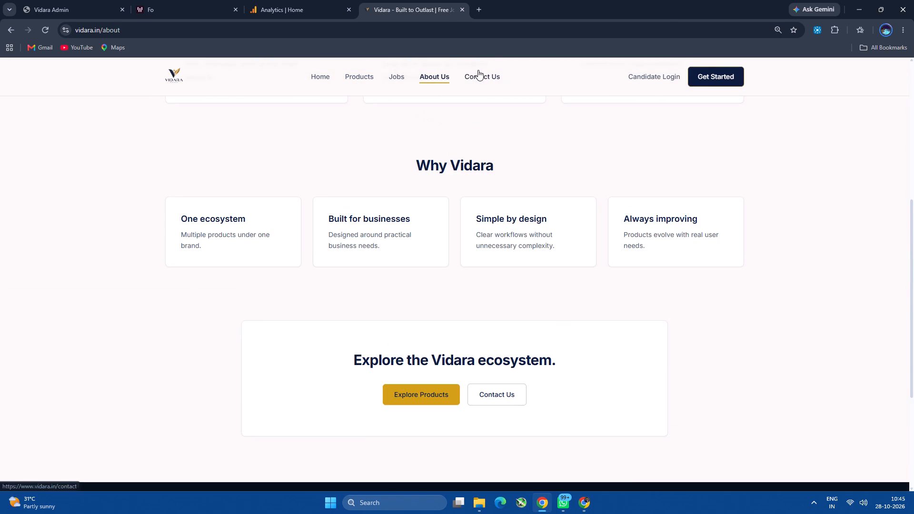
scroll(345, 151, "down", 4)
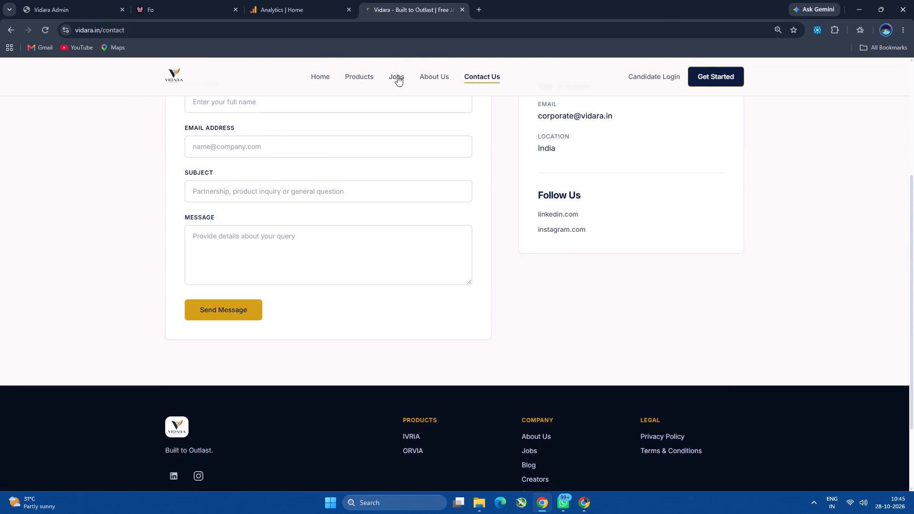
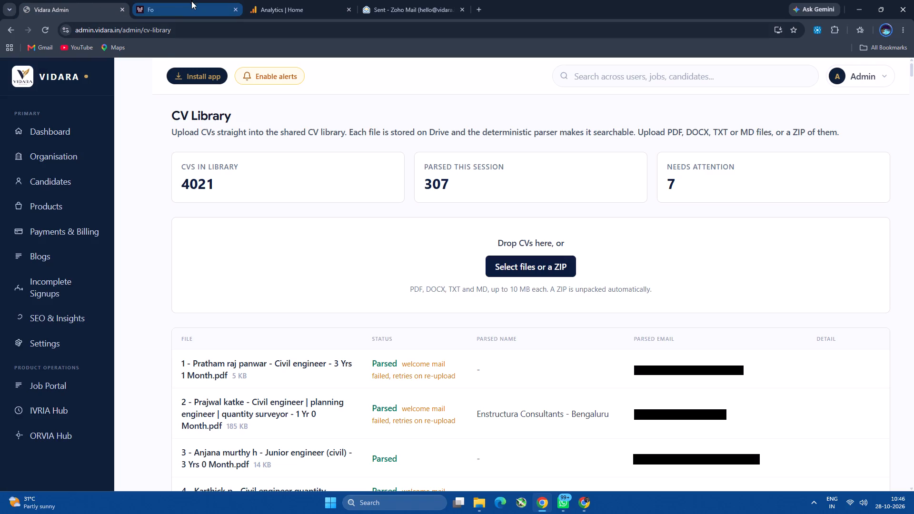
Look through the uploaded CV files and their parsing and welcome mail status in the Vidara CV Library.
scroll(191, 209, "down", 8)
scroll(191, 209, "up", 1)
scroll(191, 209, "down", 3)
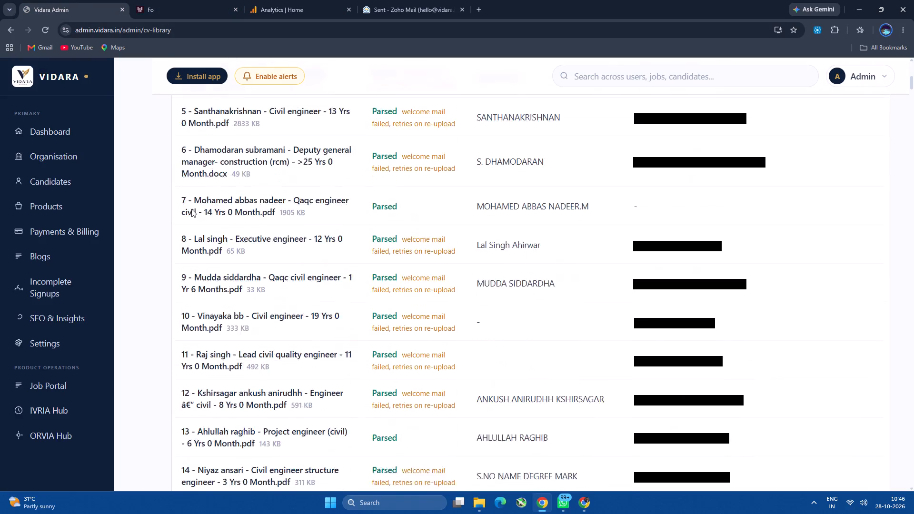
scroll(191, 209, "down", 8)
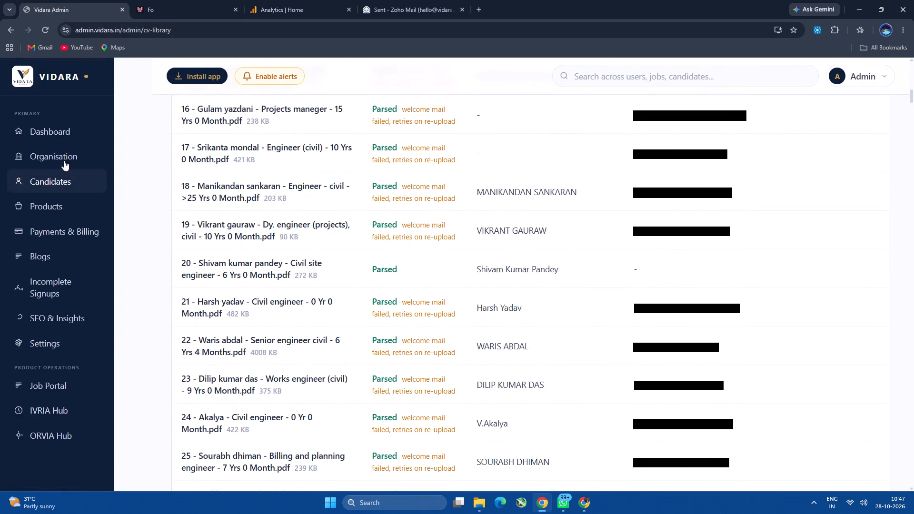
Check the Wajo agent chat for its progress on the add-ons database tables.
left_click(189, 0)
Open YouTube in a new browser tab.
left_click(477, 7)
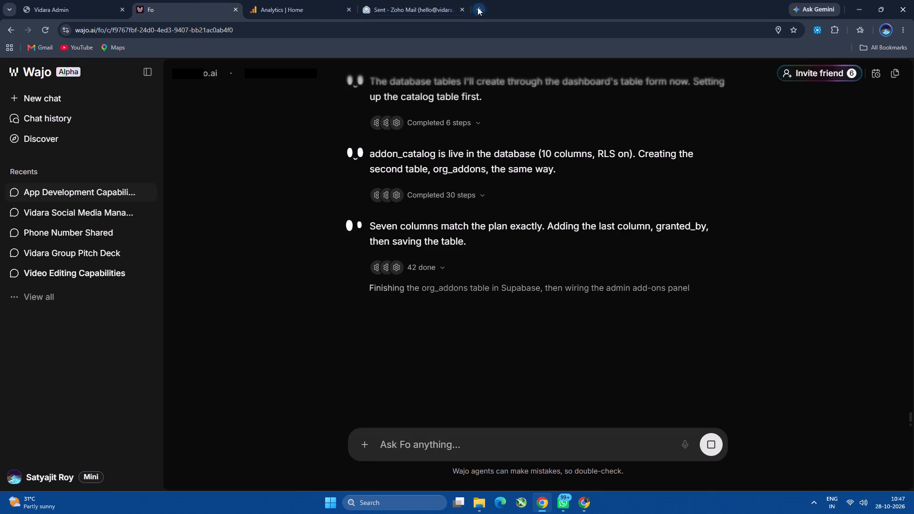
left_click(89, 42)
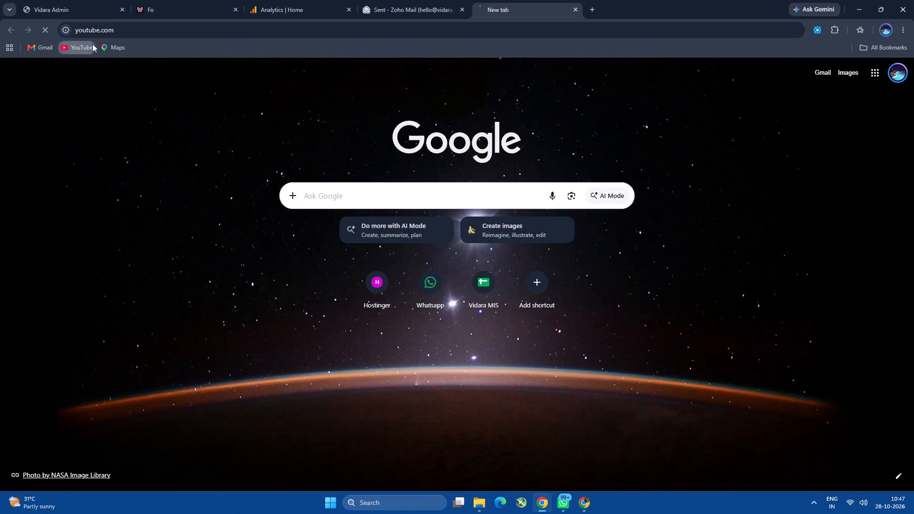
Switch to the Post A Resume dashboard window and page back through My Open Jobs to the first page of openings.
left_click(585, 497)
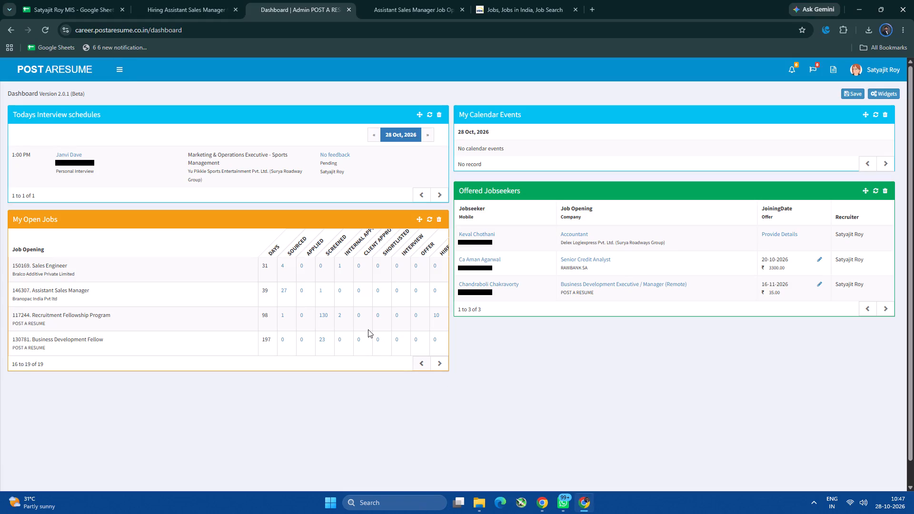
left_click(422, 363)
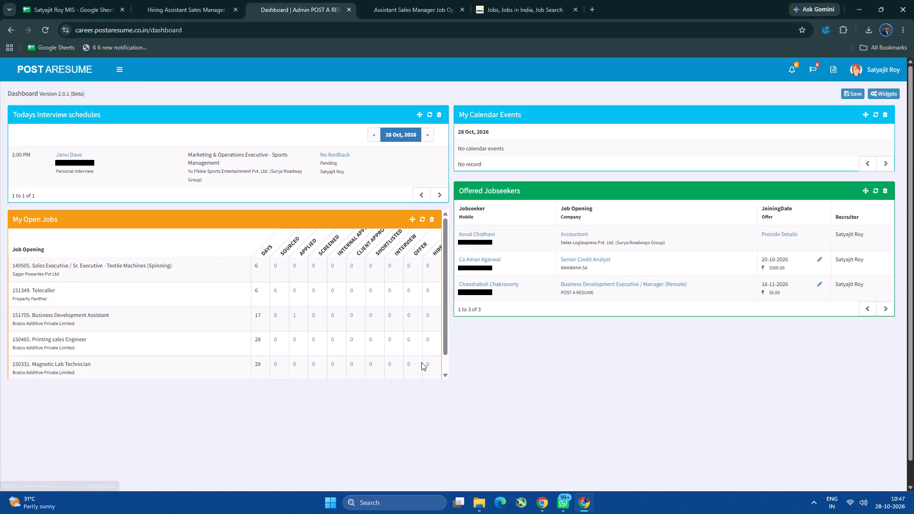
scroll(426, 374, "down", 4)
left_click(417, 372)
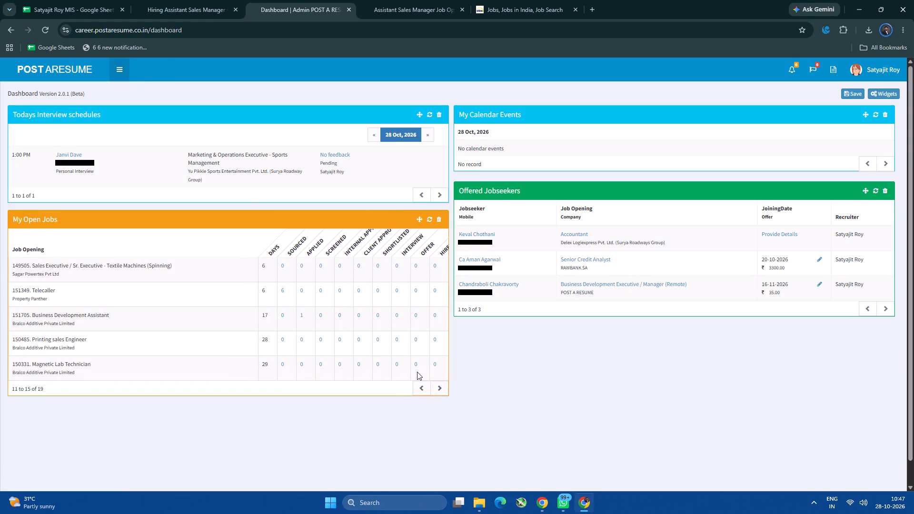
left_click(417, 385)
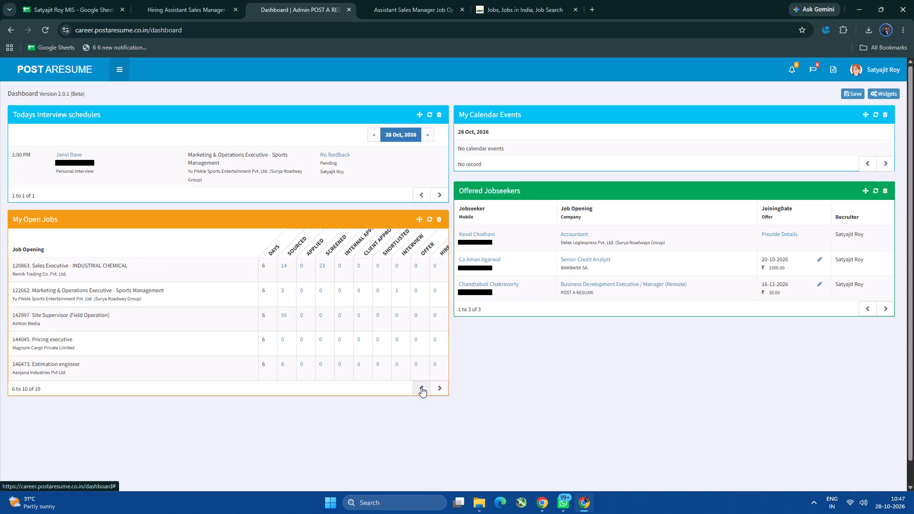
left_click(421, 387)
left_click(421, 387)
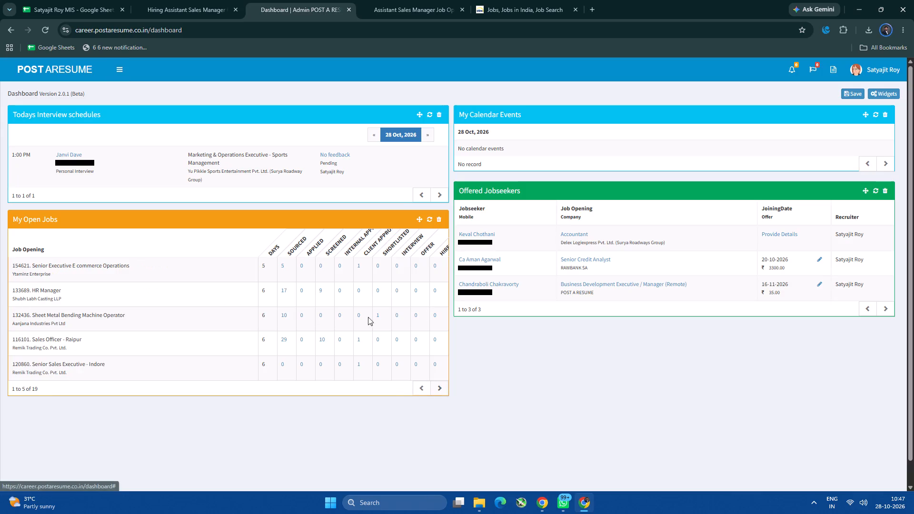
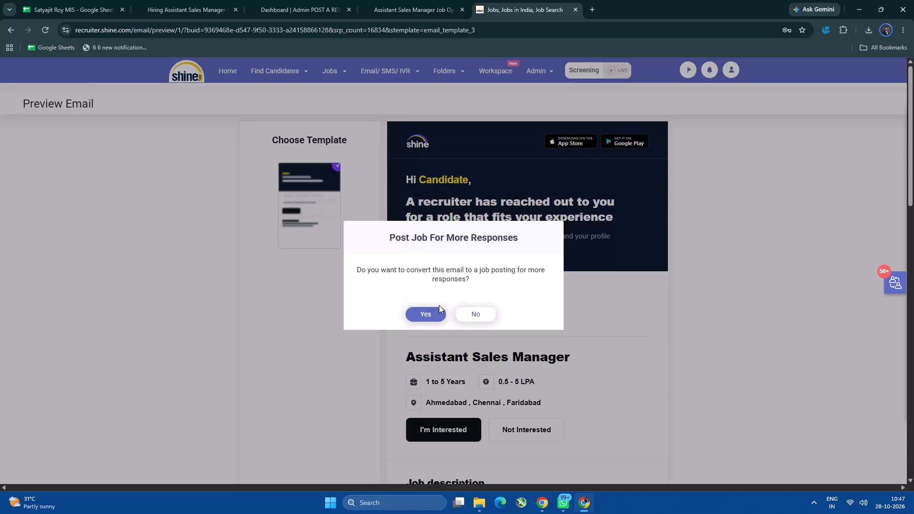
Decline converting the Assistant Sales Manager email into a job posting.
left_click(491, 317)
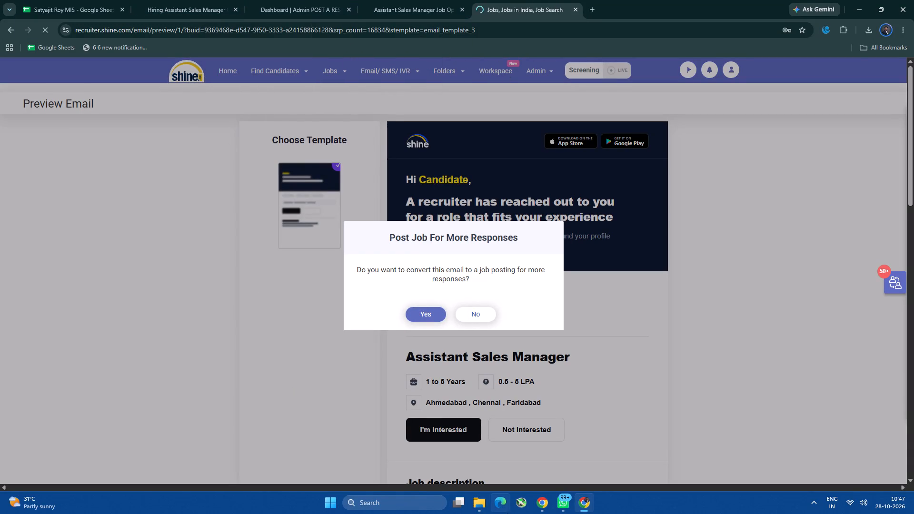
Switch to the YouTube window, dismiss the mini player and play the Silence Negative Thoughts bansuri and sitar video.
left_click(539, 498)
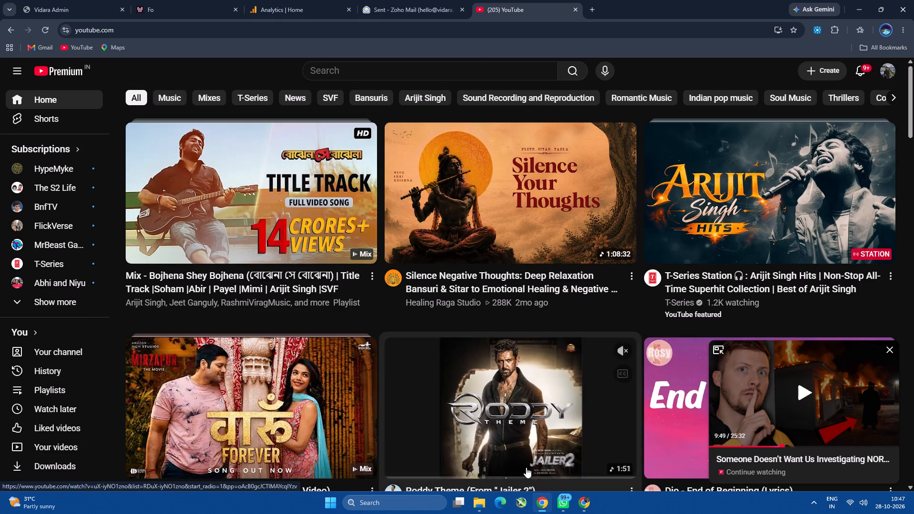
left_click(892, 350)
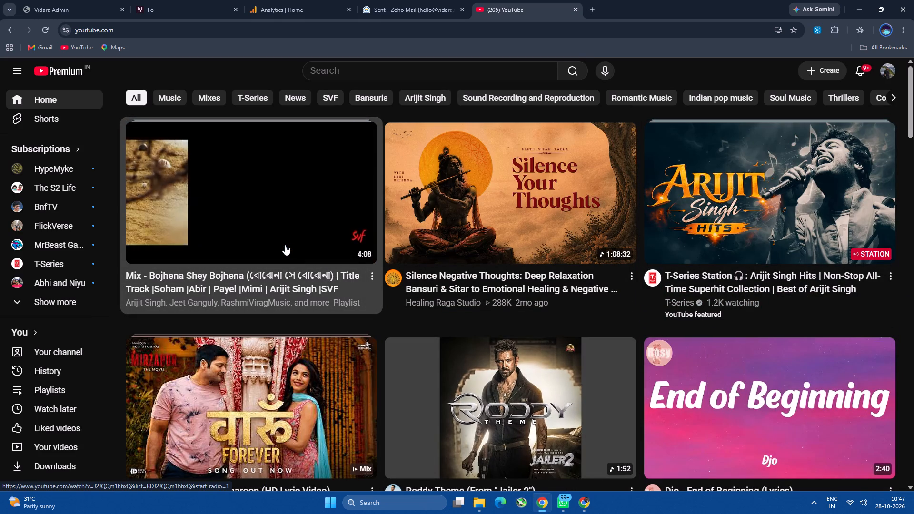
left_click(496, 230)
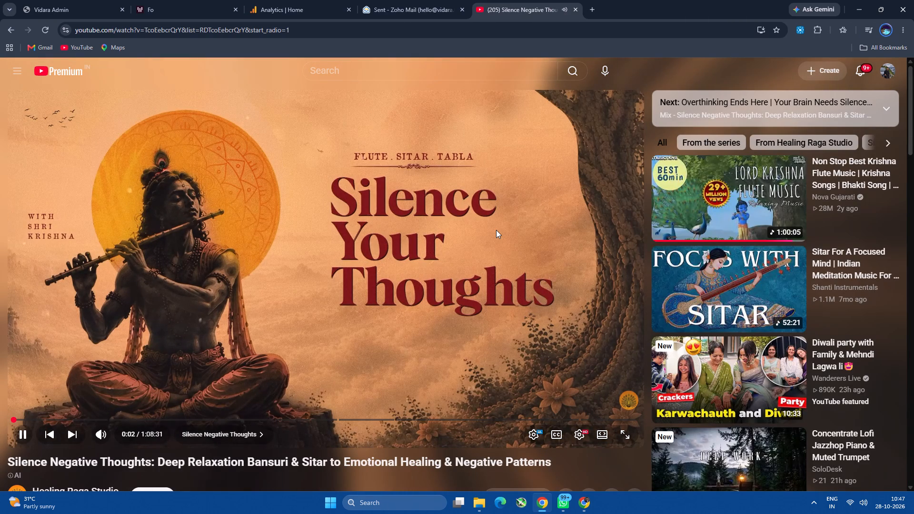
Look through the comments and suggested videos on the Silence Negative Thoughts page.
scroll(496, 230, "down", 3)
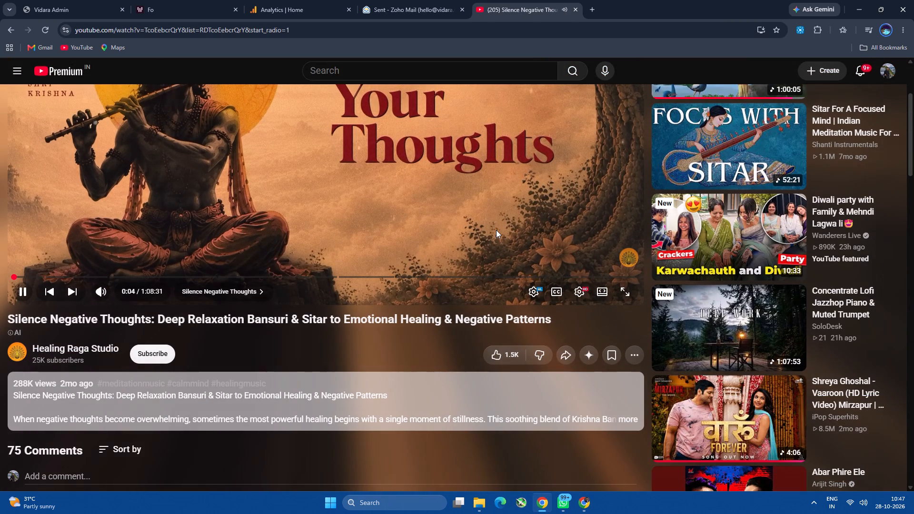
scroll(496, 230, "down", 5)
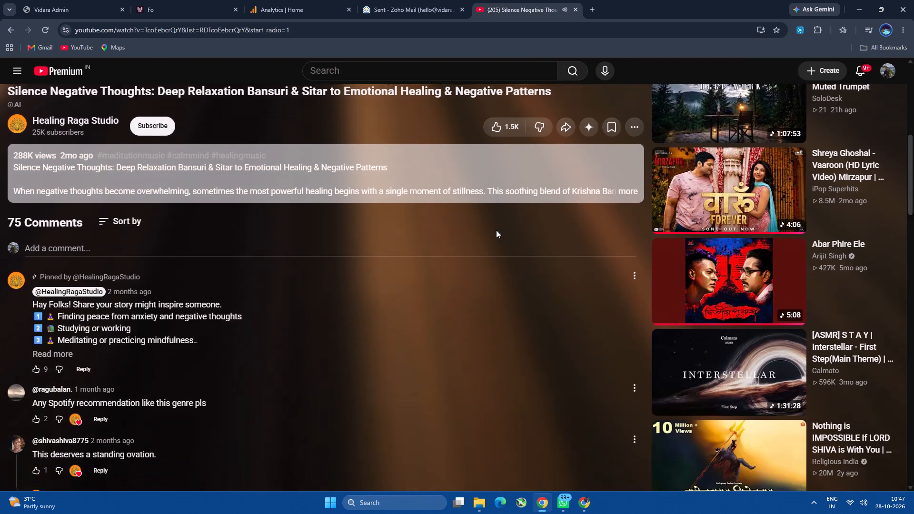
scroll(496, 230, "down", 4)
scroll(496, 230, "up", 2)
scroll(496, 230, "down", 3)
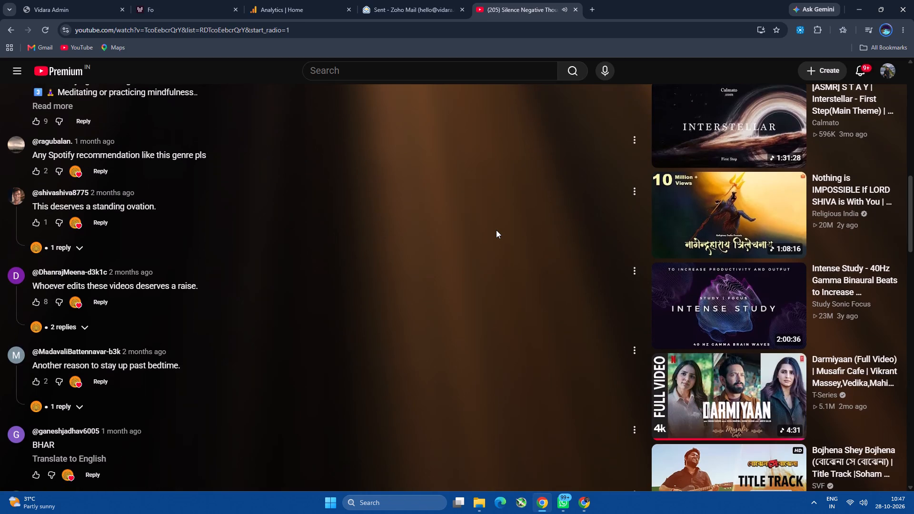
scroll(496, 230, "down", 3)
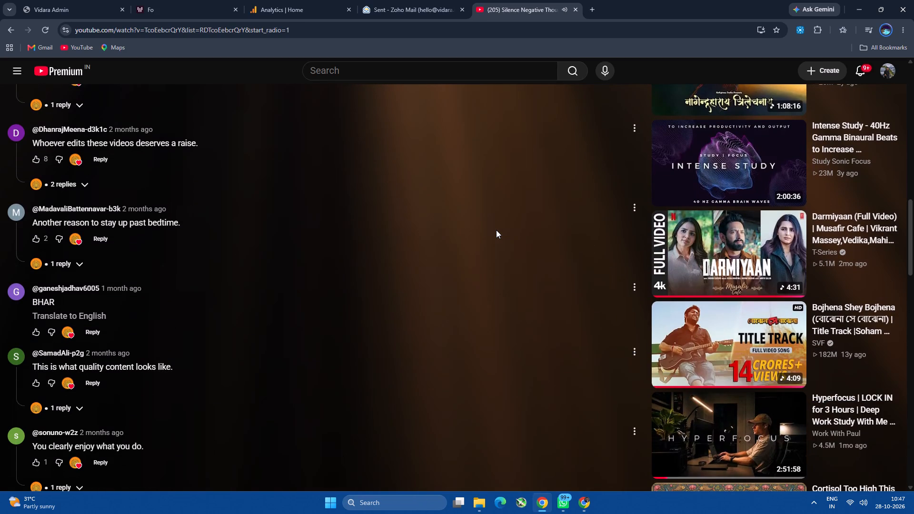
scroll(496, 230, "up", 3)
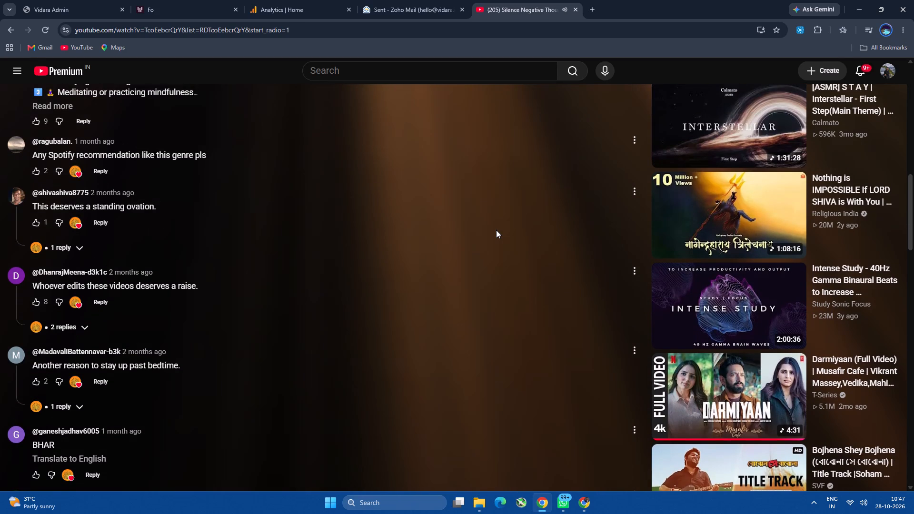
scroll(496, 230, "up", 3)
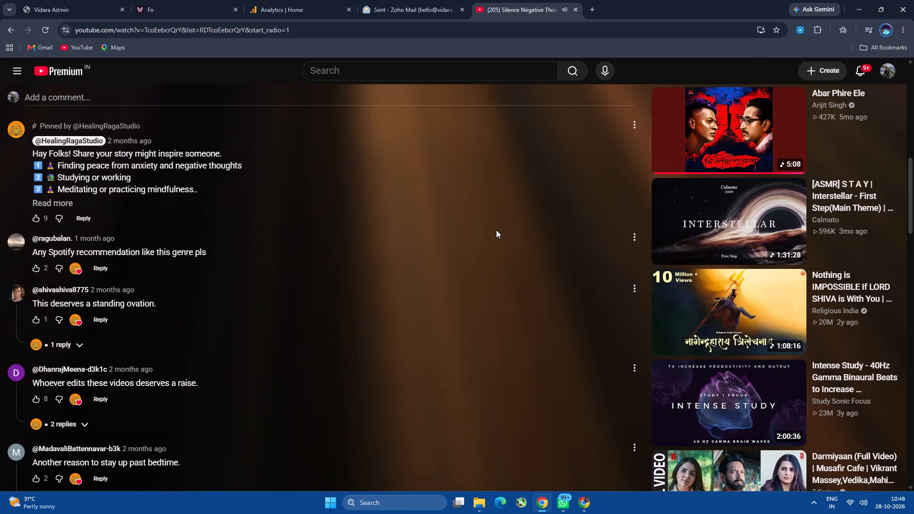
scroll(496, 230, "up", 3)
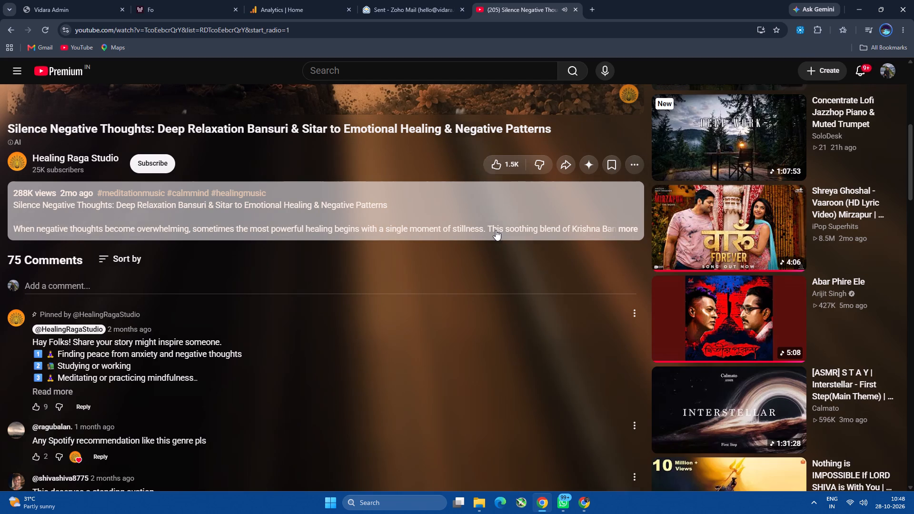
scroll(496, 230, "up", 9)
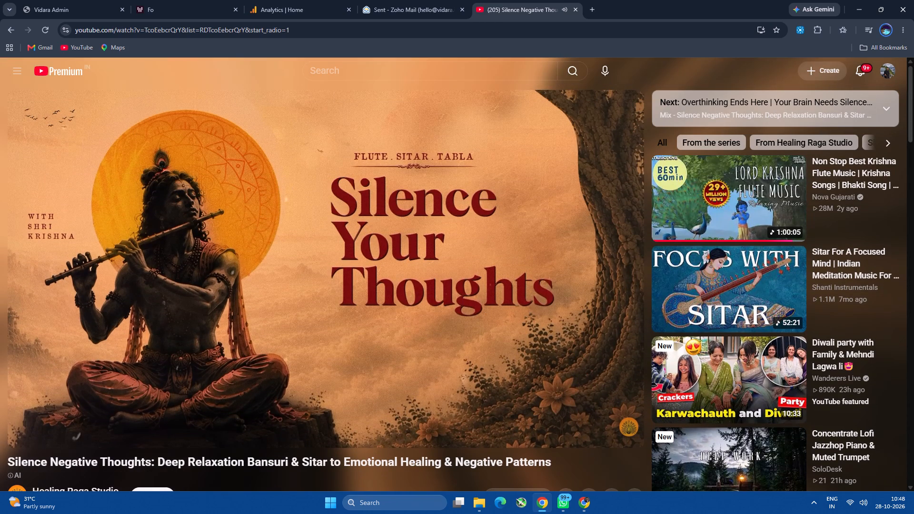
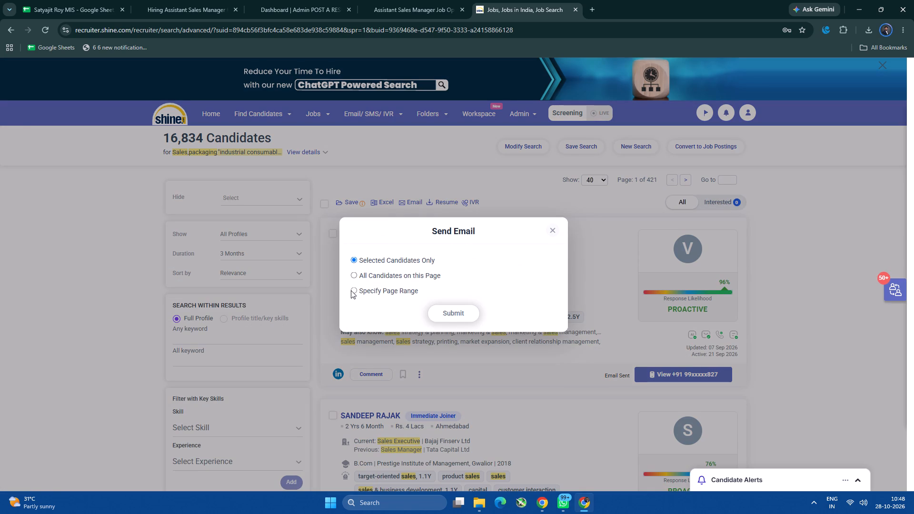
Address the bulk candidate email to the search result page range 51 to 100 and submit the selection.
left_click(381, 285)
type("51")
left_click(414, 291)
type("10")
key("0")
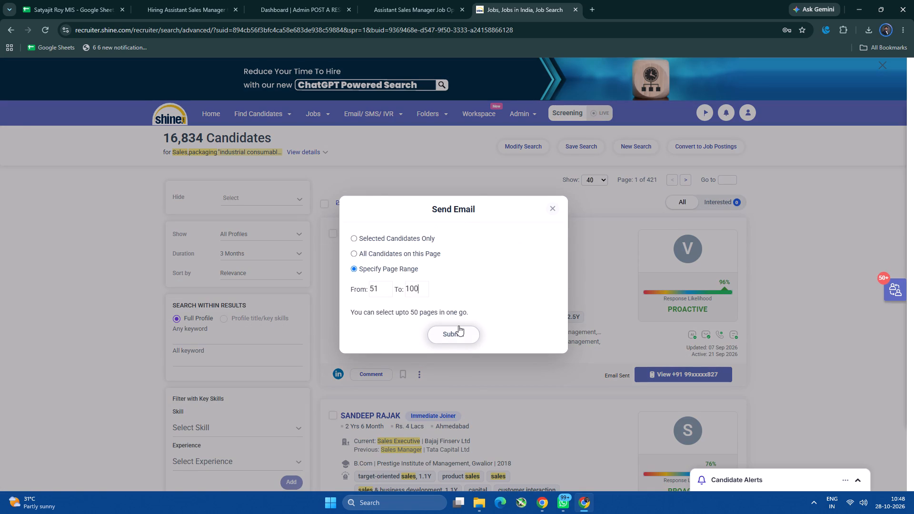
left_click(457, 340)
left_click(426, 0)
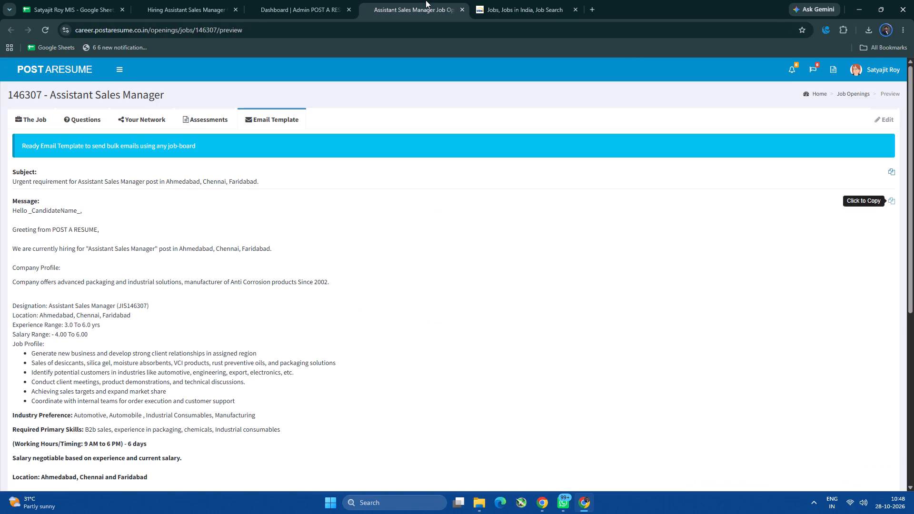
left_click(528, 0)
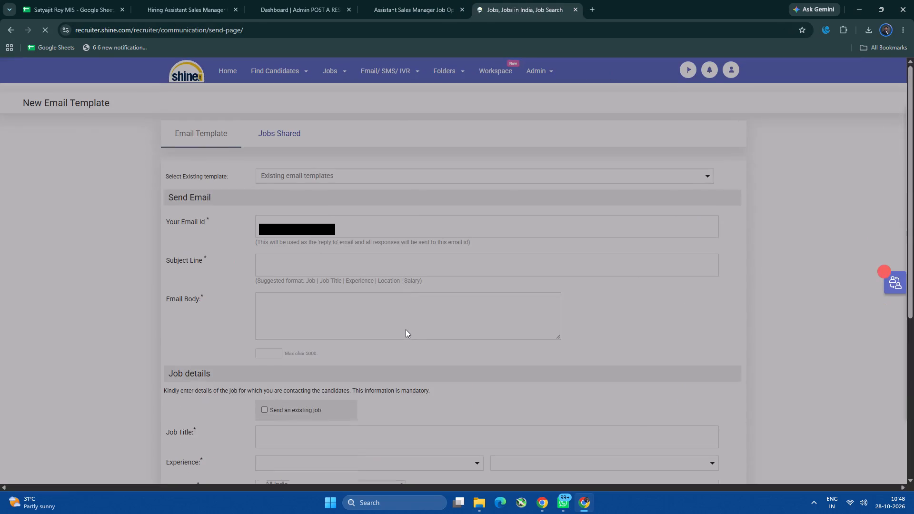
Select the reply-to address in the Your Email Id field of the new email template.
left_click_drag(337, 226, 336, 226)
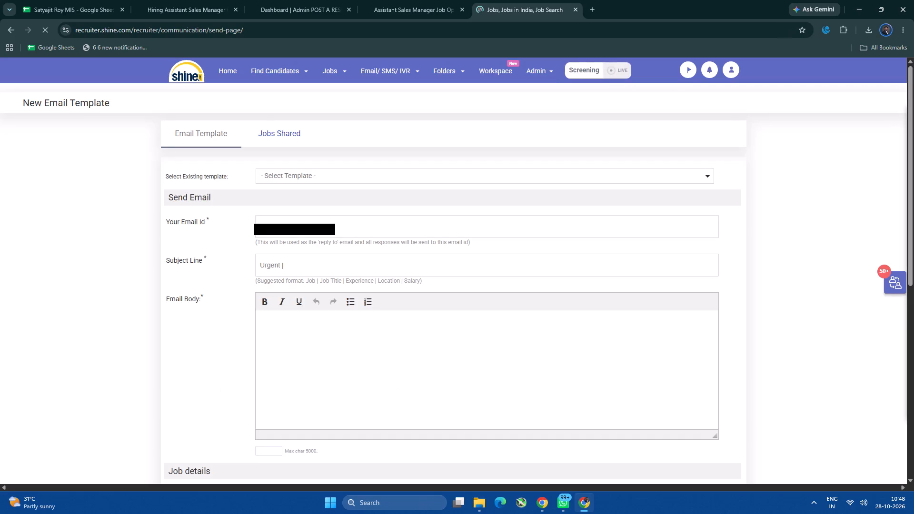
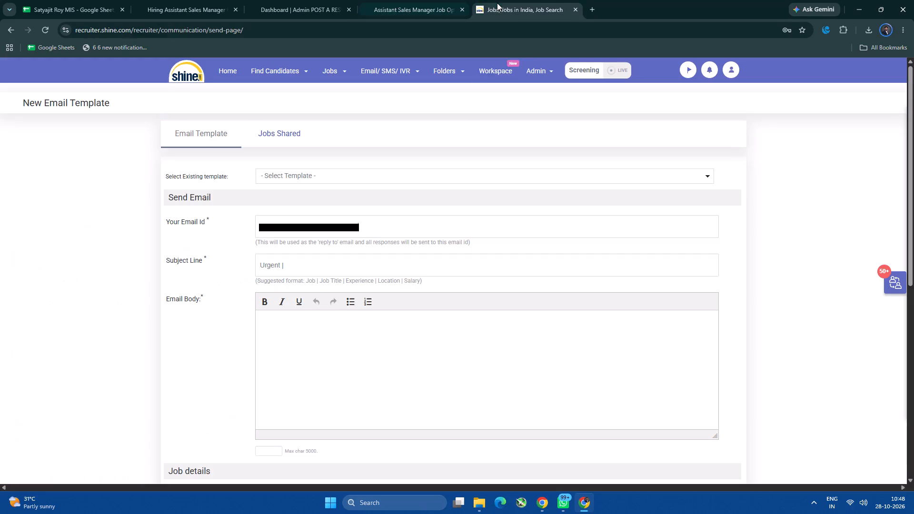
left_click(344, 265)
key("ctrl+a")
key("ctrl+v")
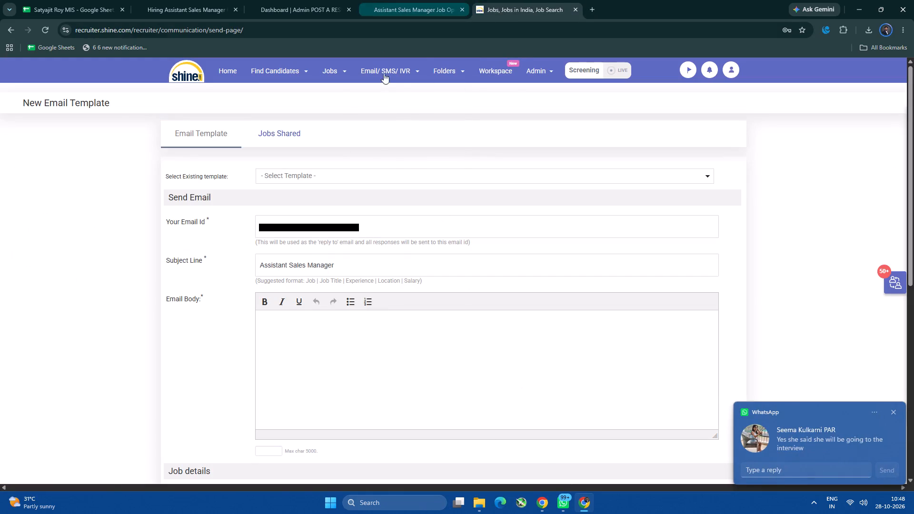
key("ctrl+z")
Replace the Shine email's subject line with the ready subject copied from the Assistant Sales Manager email template on POST A RESUME.
left_click(403, 7)
left_click(888, 170)
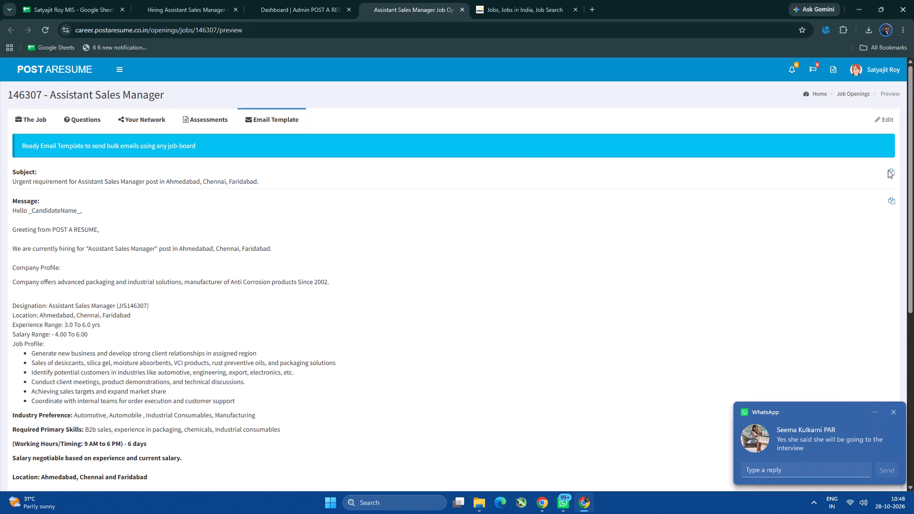
left_click(892, 171)
left_click(477, 0)
key("ctrl+a")
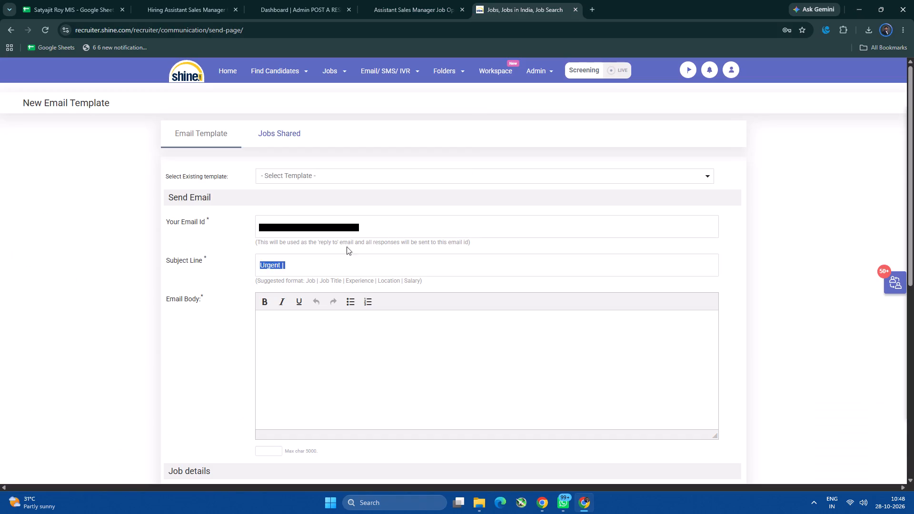
key("ctrl+v")
Copy the ready message from the POST A RESUME Assistant Sales Manager template into the Shine email body.
left_click_drag(302, 350, 301, 346)
left_click(427, 0)
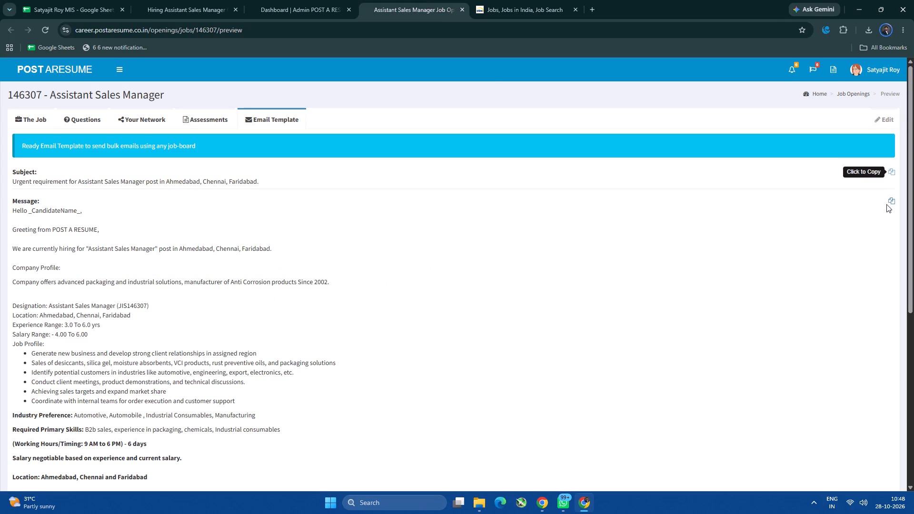
left_click(887, 203)
left_click(894, 202)
left_click_drag(521, 0, 518, 7)
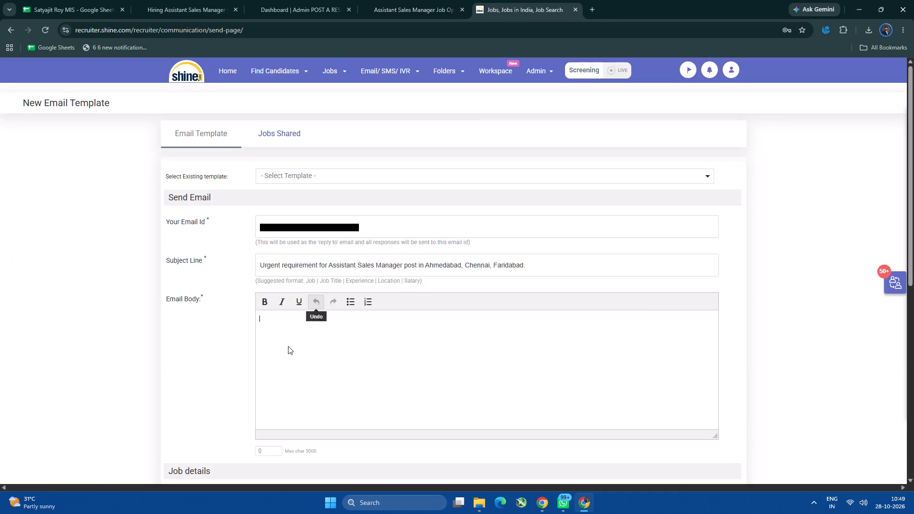
key("ctrl+v")
left_click(541, 100)
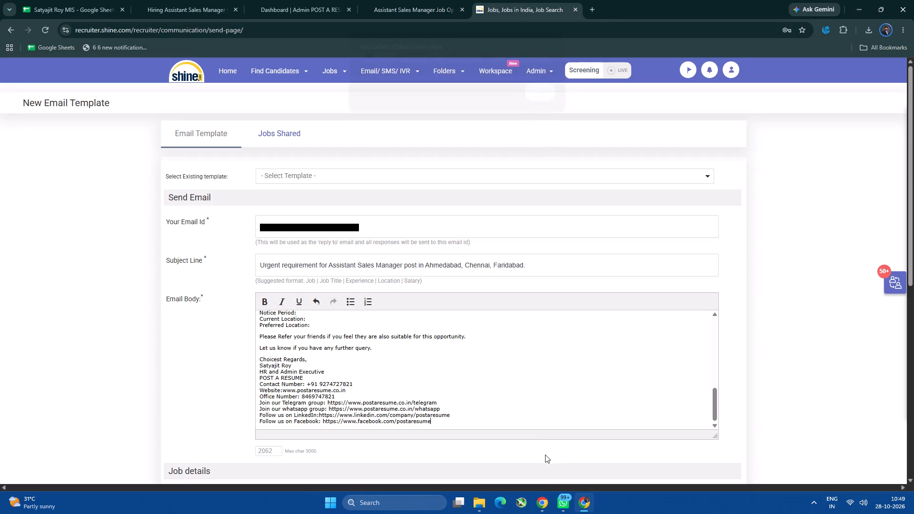
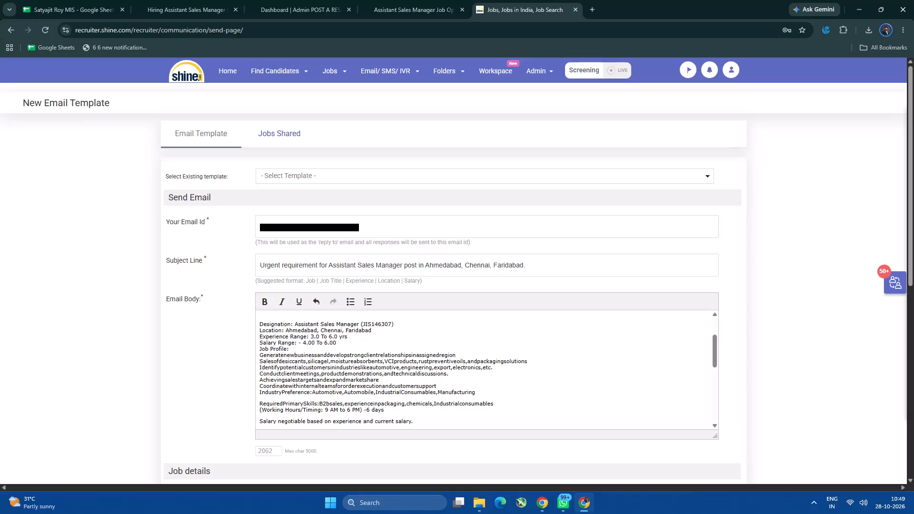
Insert a blank line between the Salary Range and Job Profile lines in the email body.
left_click(340, 345)
key("Return")
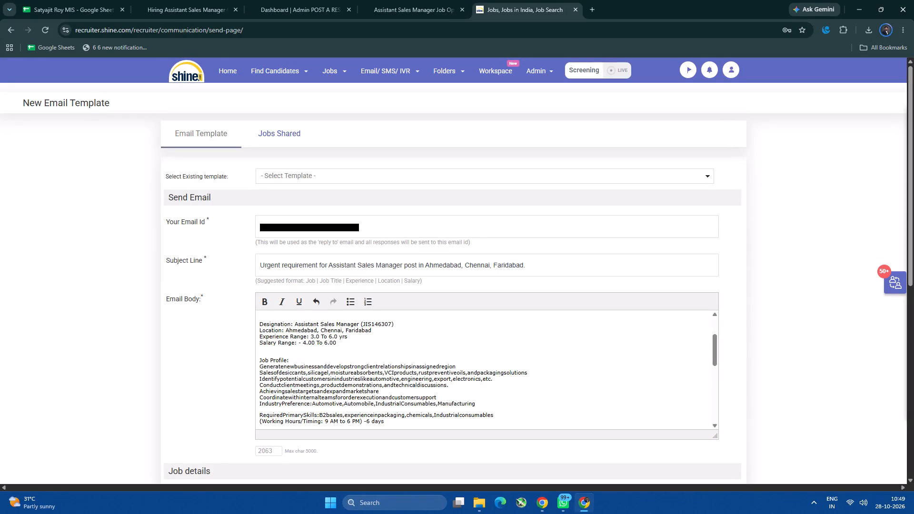
Format the lines under Job Profile, from Generate new business through Industry Preference, as a bulleted list.
left_click_drag(260, 366, 482, 404)
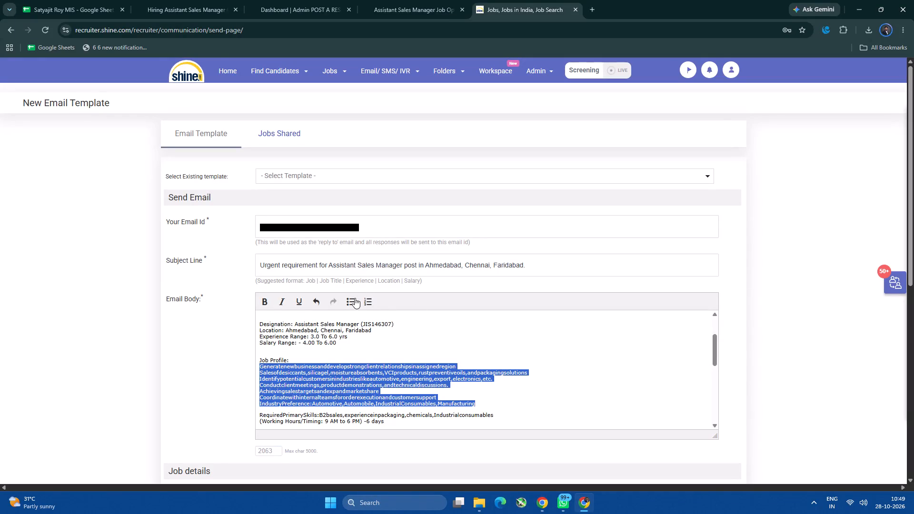
left_click(354, 298)
scroll(346, 345, "down", 1)
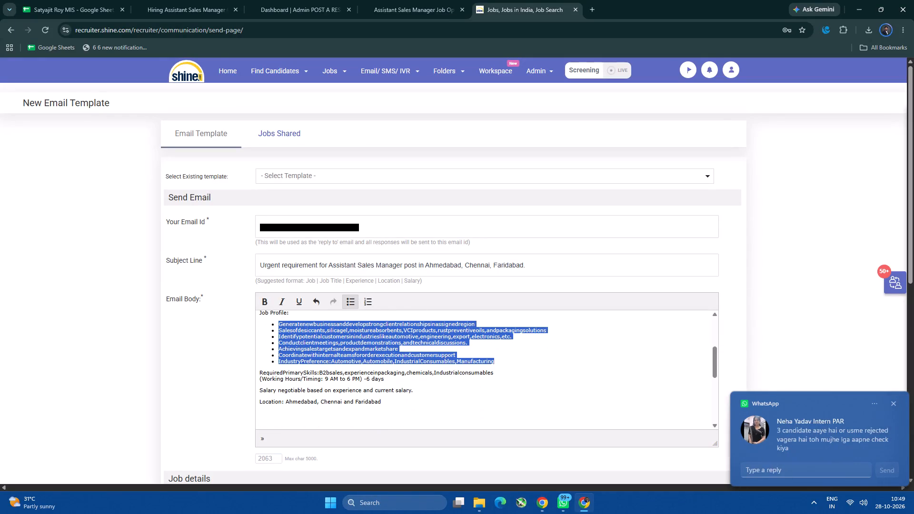
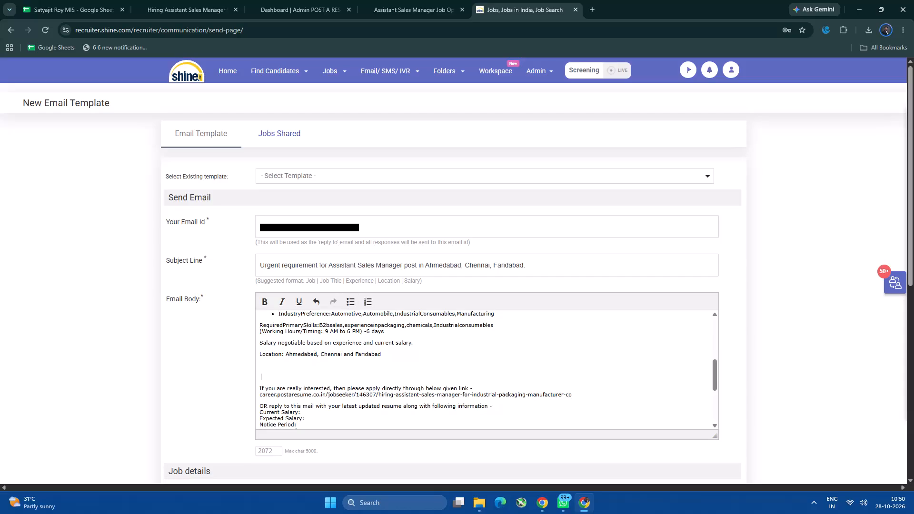
Remove the blank lines between the Location line and the "If you are really interested" paragraph in the email body.
key("BackSpace")
key("BackSpace")
key("BackSpace")
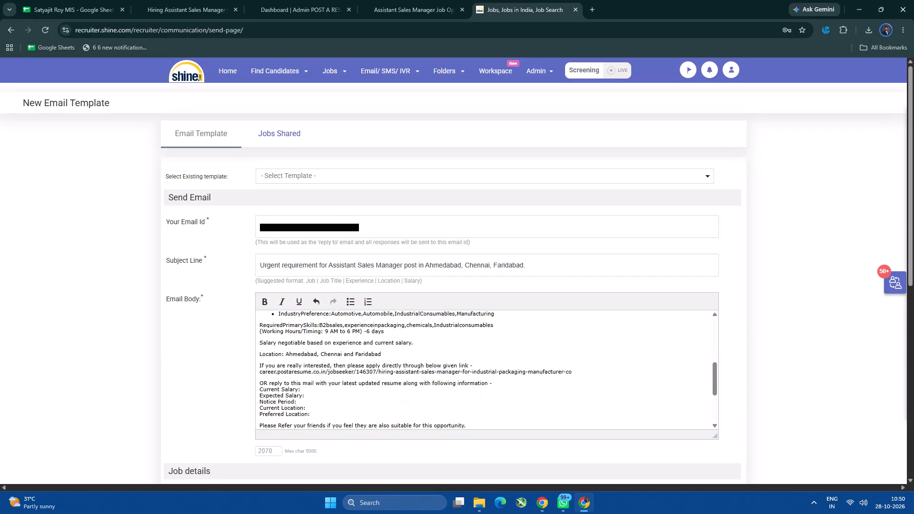
Delete the direct-apply wording, its career link and "OR", so the sentence reads "please reply to this mail".
left_click_drag(366, 365, 271, 382)
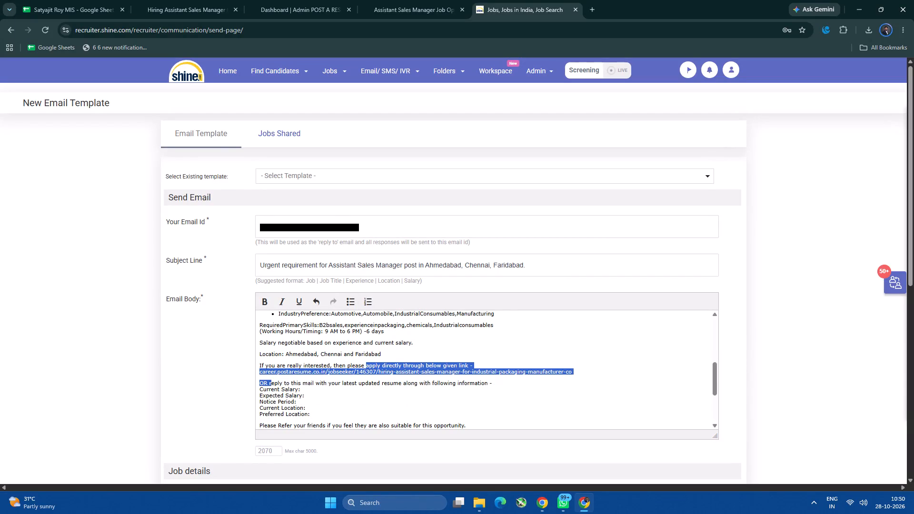
left_click_drag(271, 382, 269, 383)
key("BackSpace")
Select the "Hello _CandidateName_," greeting line at the start of the email body.
scroll(347, 376, "up", 1)
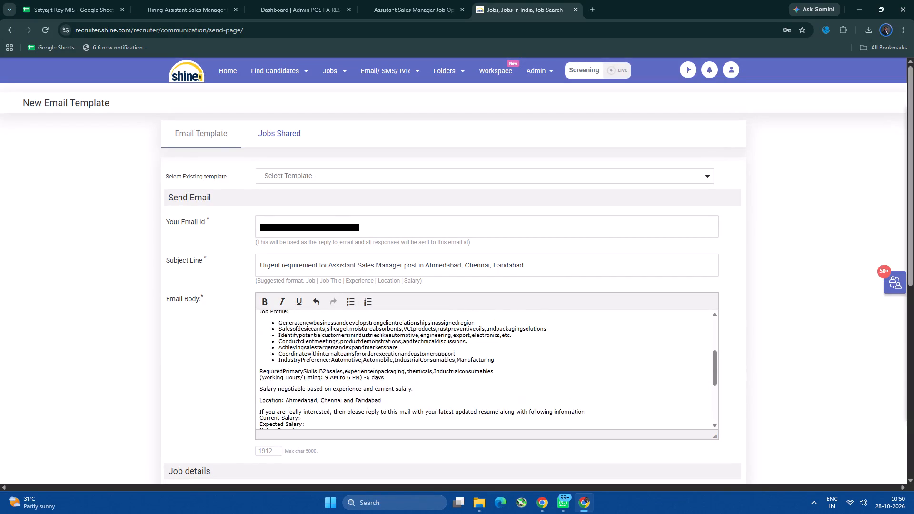
scroll(347, 376, "up", 3)
left_click(280, 410)
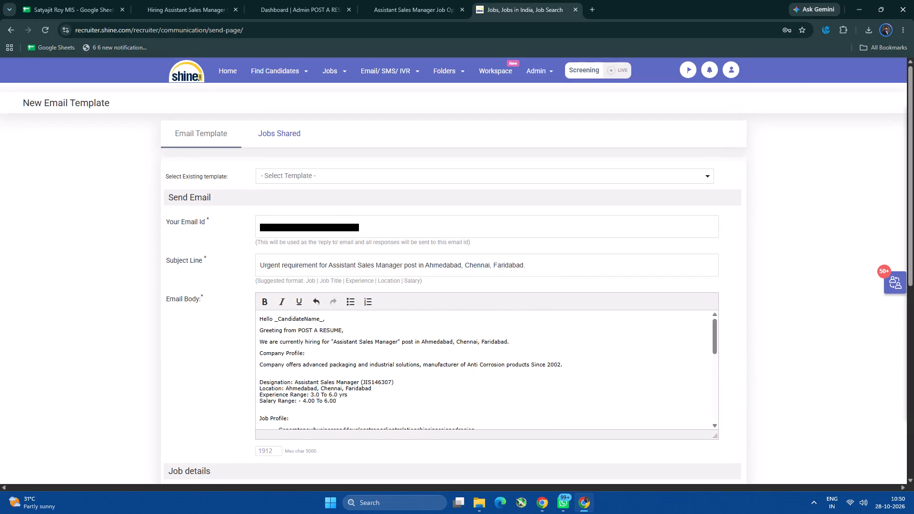
left_click_drag(260, 330, 257, 318)
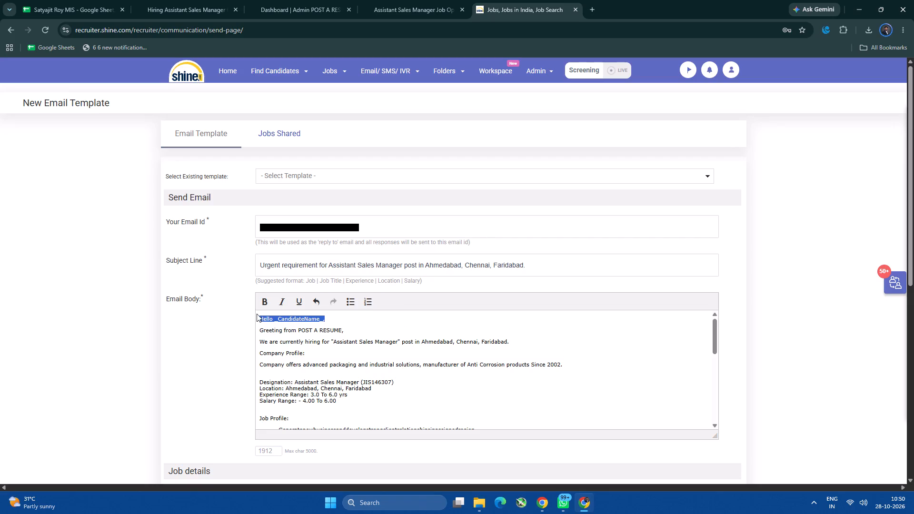
Remove the candidate-name greeting, the reference (JIS146307) after the designation, and the blank line above Designation from the email body.
key("BackSpace")
left_click_drag(360, 372, 395, 371)
key("BackSpace")
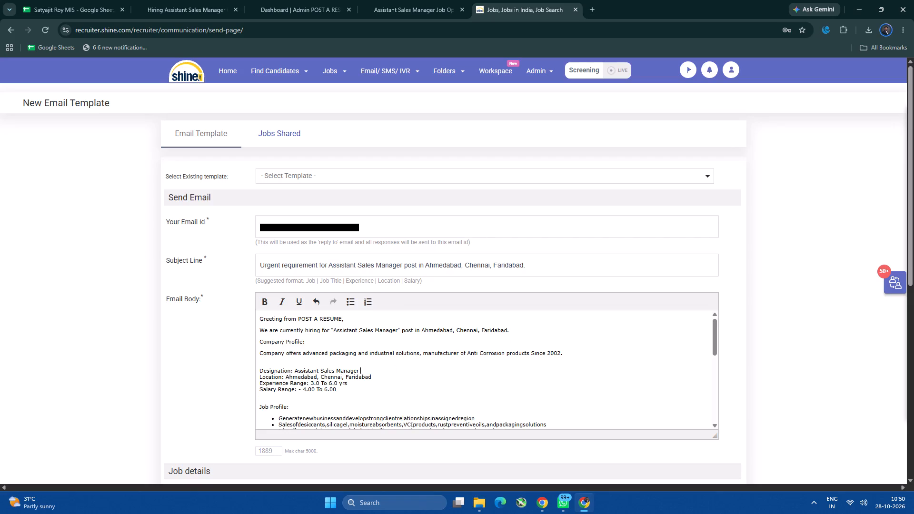
left_click(276, 356)
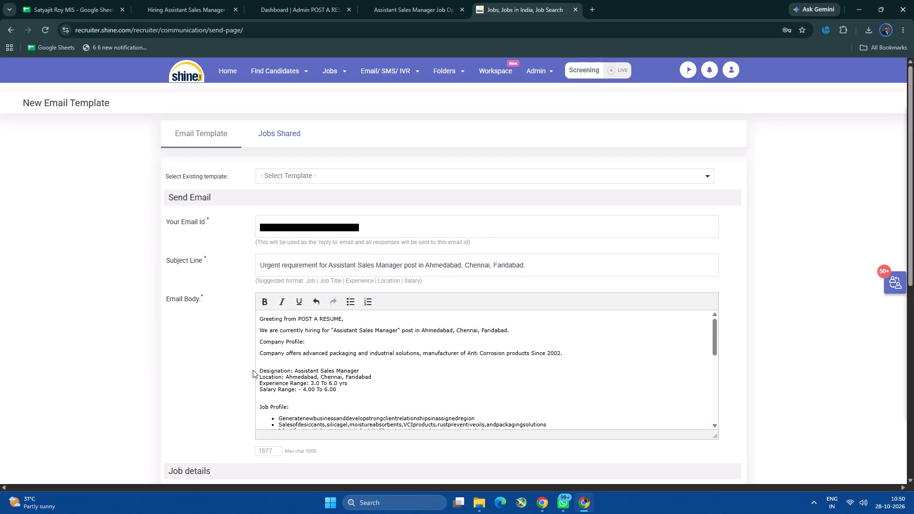
left_click(260, 370)
key("BackSpace")
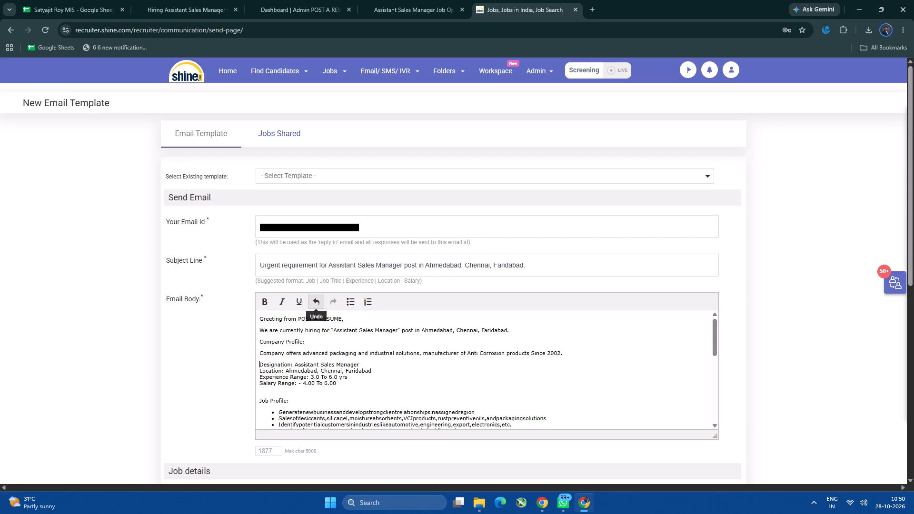
Copy "Assistant Sales Manager" from the subject line into the Job Title field of the job details.
scroll(317, 281, "down", 5)
scroll(291, 287, "up", 4)
scroll(301, 234, "up", 3)
left_click_drag(329, 267, 394, 267)
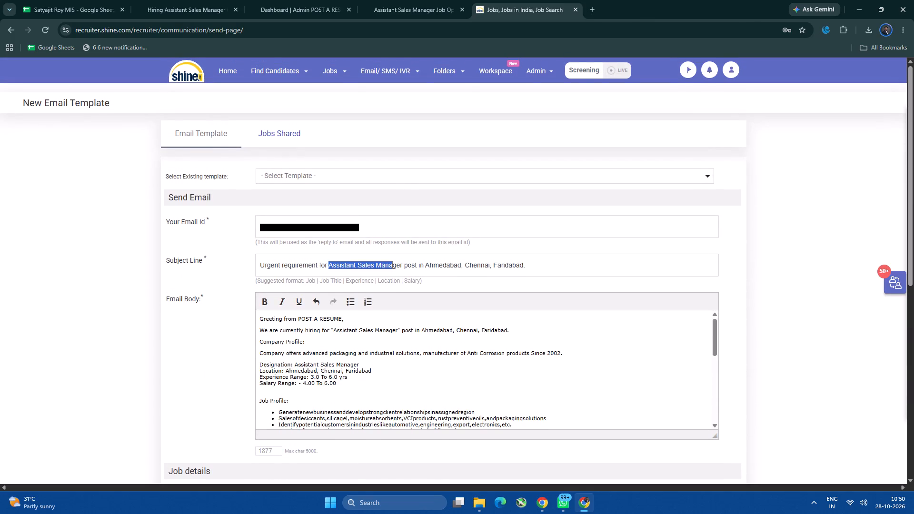
left_click_drag(394, 267, 402, 266)
key("ctrl+c")
key("ctrl+v")
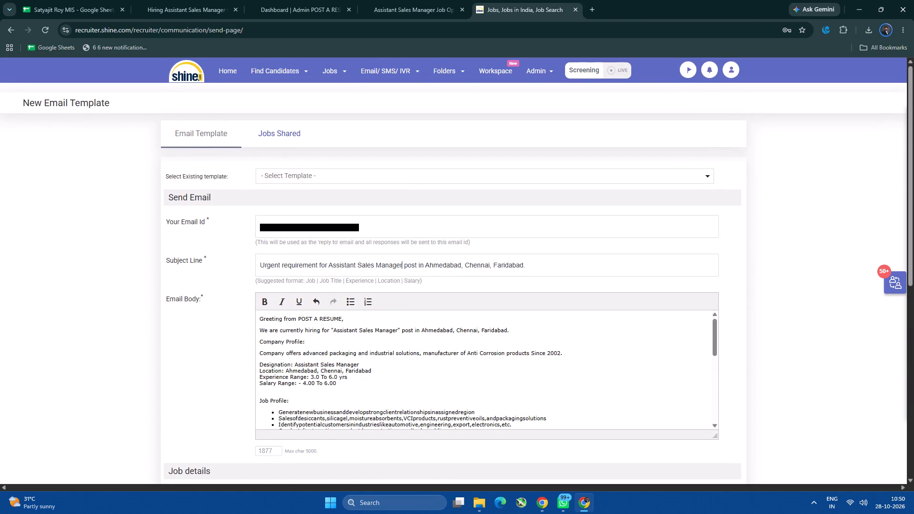
scroll(318, 288, "down", 4)
left_click(304, 347)
key("ctrl+v")
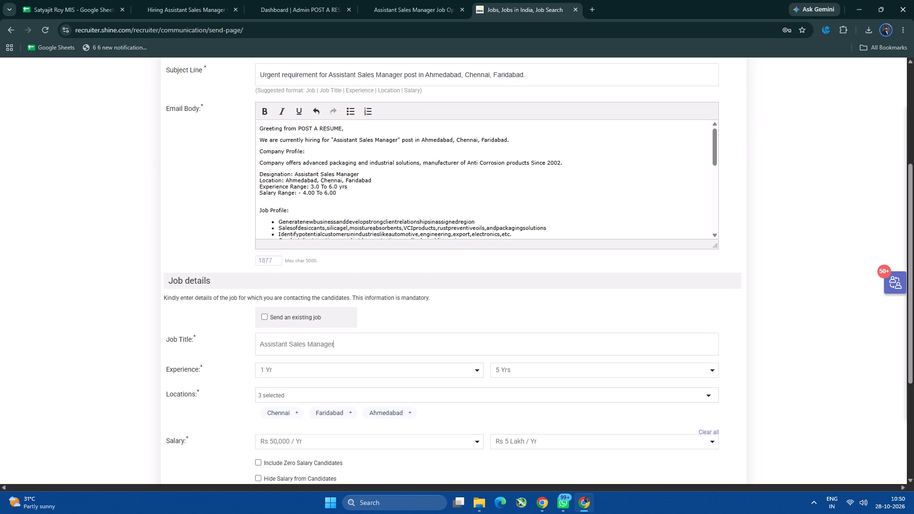
Set the email to include zero salary candidates and turn off saving it as a template.
left_click(279, 368)
scroll(299, 389, "down", 3)
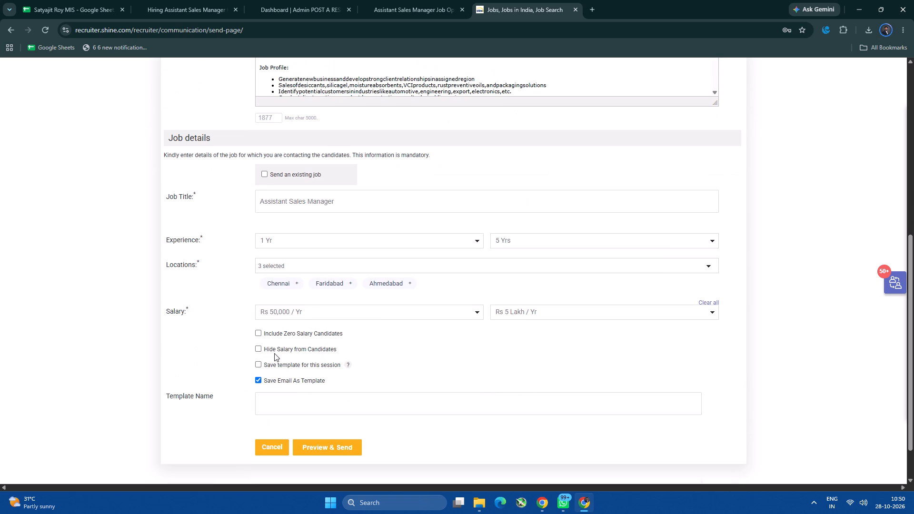
double_click(254, 336)
left_click(259, 381)
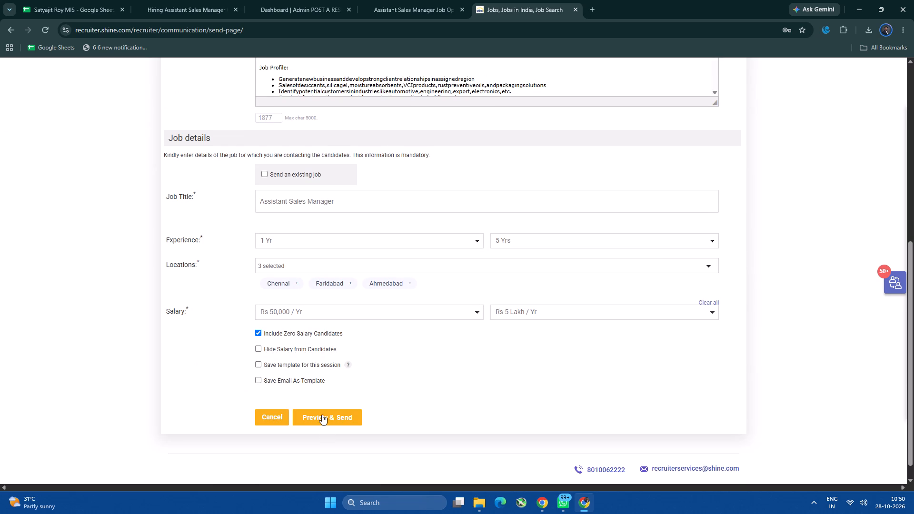
Preview the Assistant Sales Manager email, send it to the matching candidates, and decline converting it to a job posting.
left_click(322, 415)
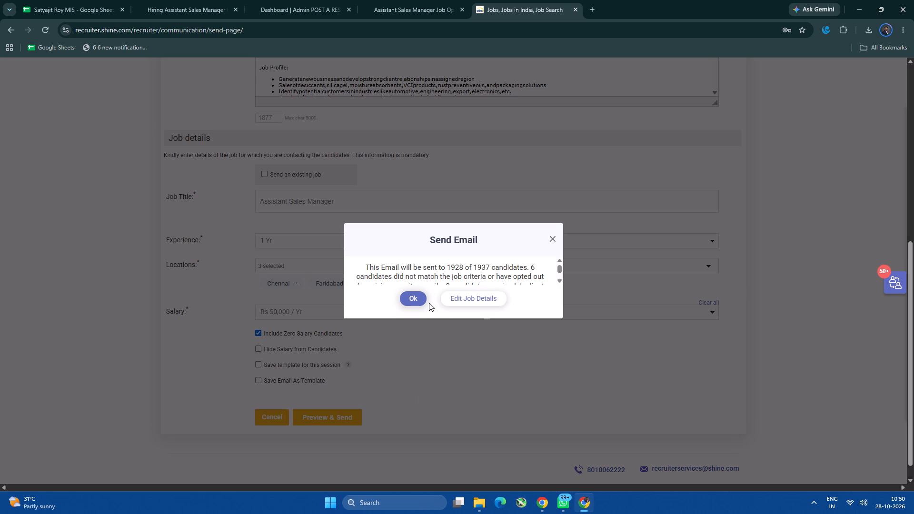
left_click(418, 300)
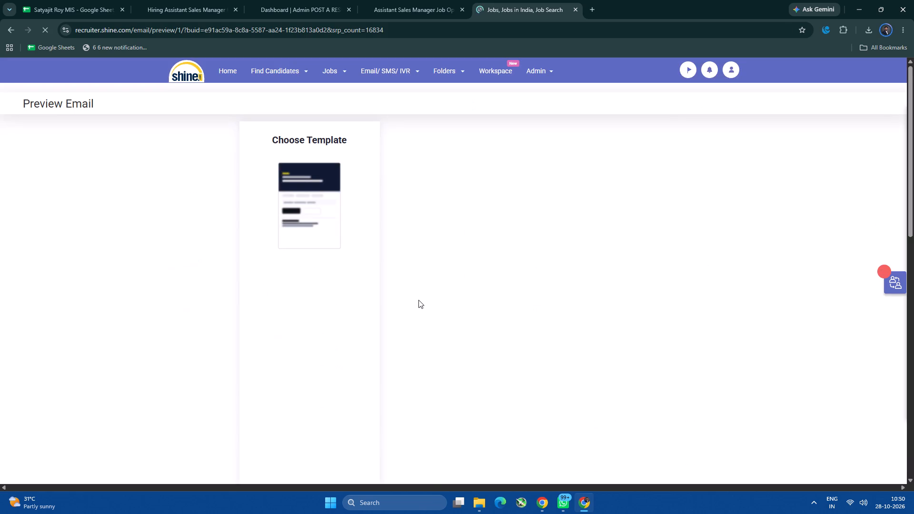
scroll(546, 339, "down", 11)
scroll(551, 344, "up", 1)
scroll(551, 344, "down", 1)
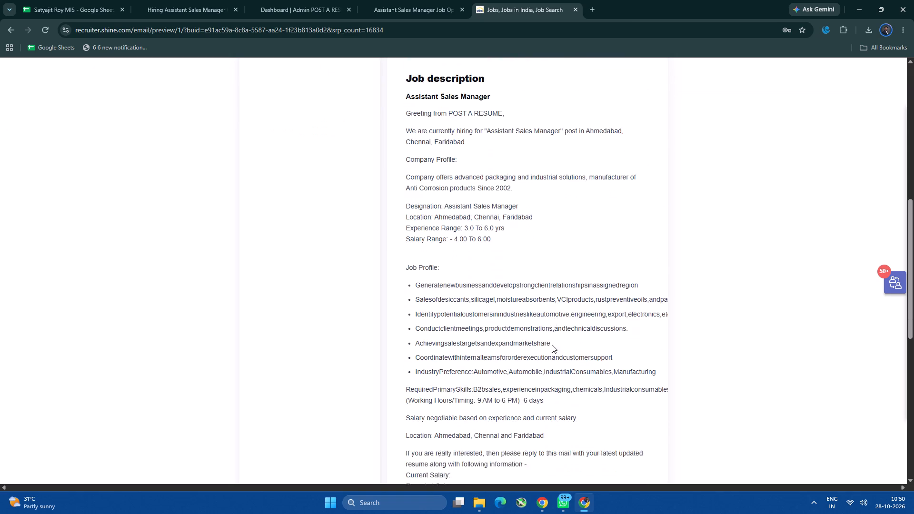
scroll(552, 345, "down", 8)
left_click(497, 399)
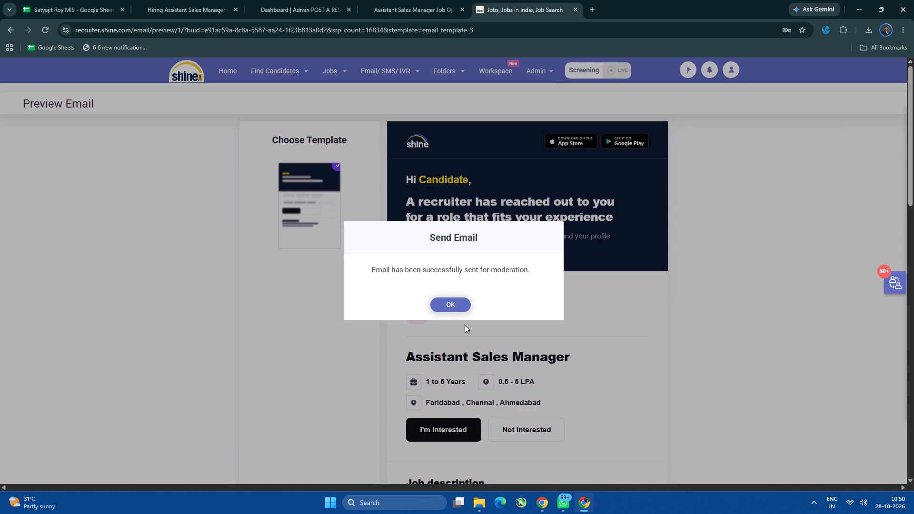
left_click(458, 305)
left_click(467, 318)
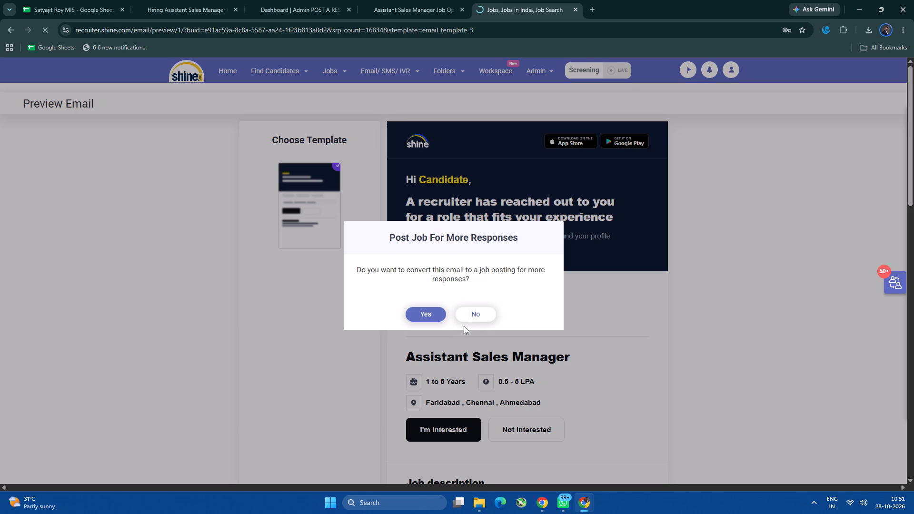
Open Wajo in a new browser tab and ask Fo: "Can you make a zip of all the resumes from my mail till date".
left_click(593, 12)
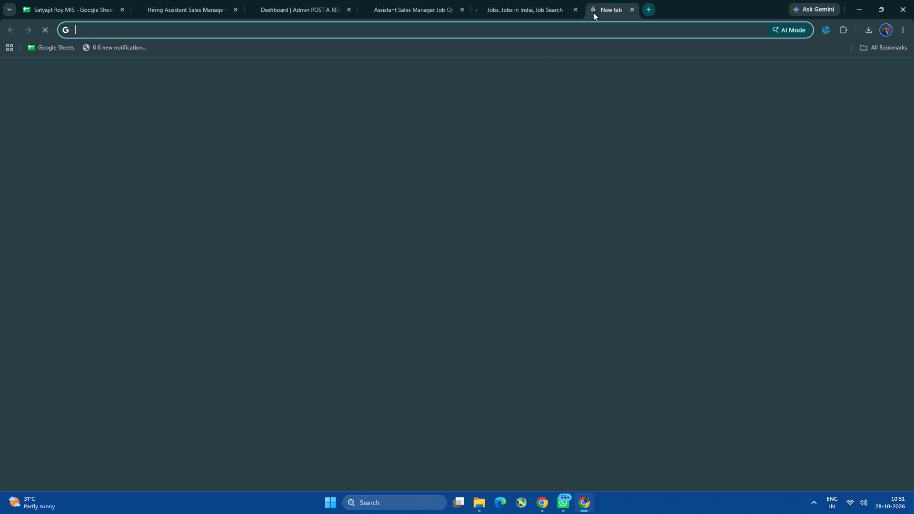
type("wajo")
key("Return")
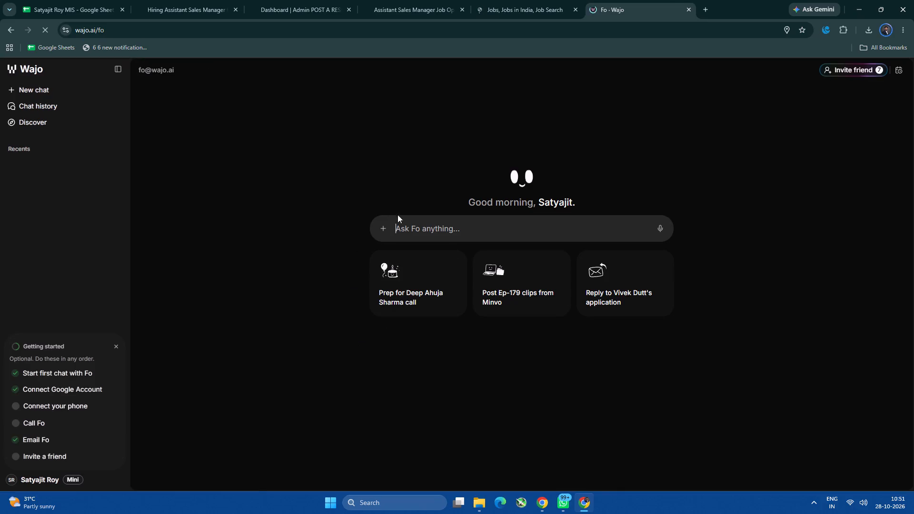
type("Can you")
key("space")
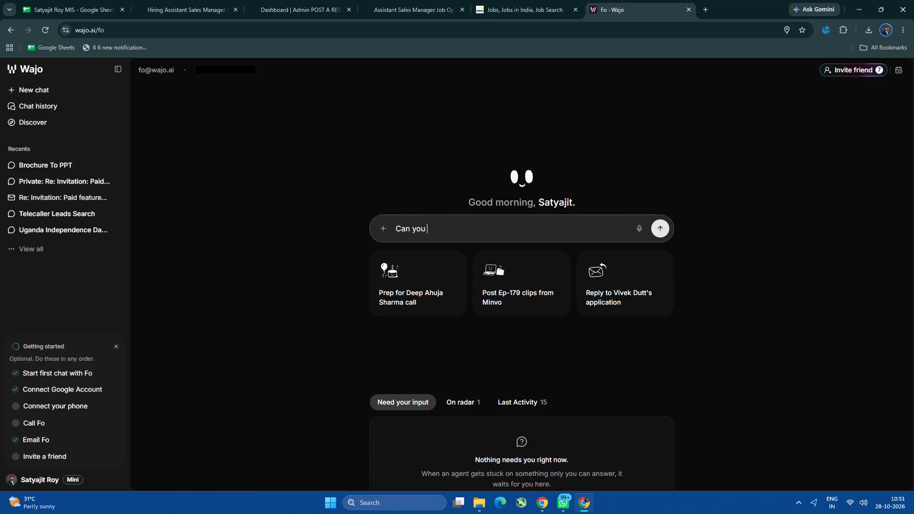
type("make a")
key("space")
type("zip")
key("space")
type("of all the resumes from my mail")
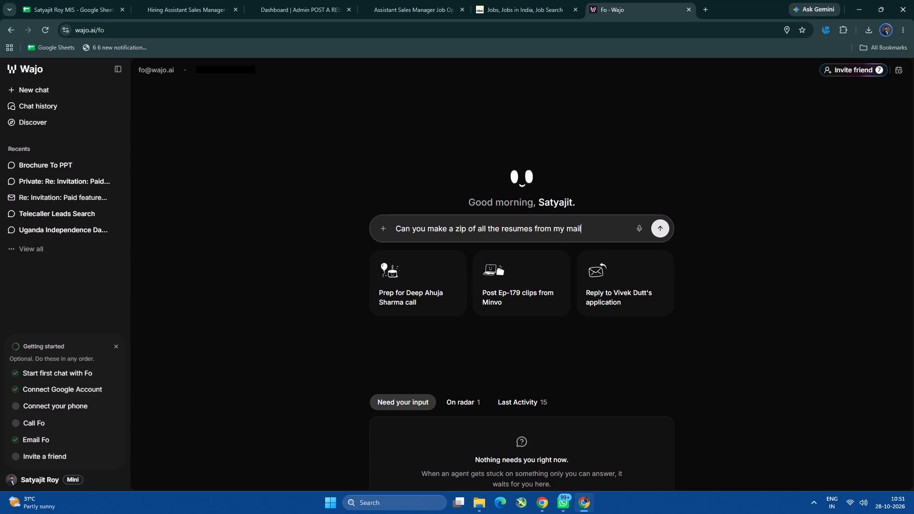
key("space")
type("till t")
key("BackSpace")
type("date")
key("Return")
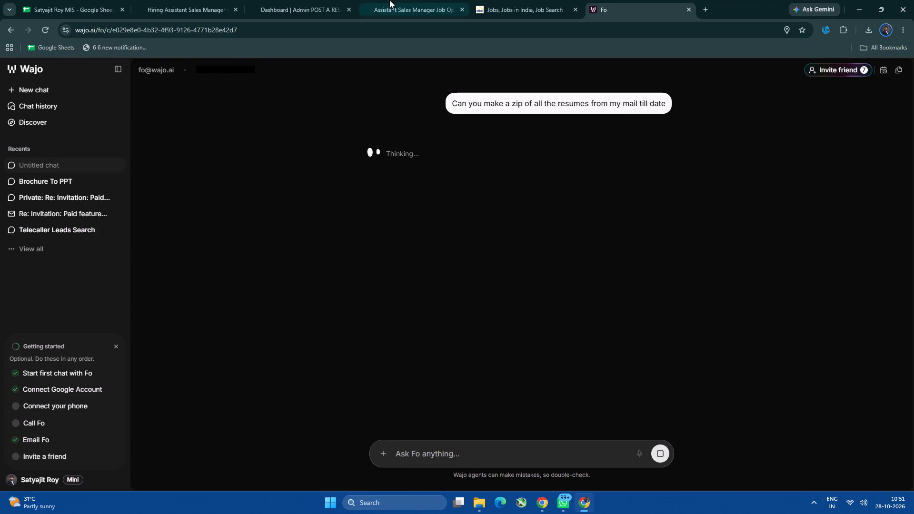
Run a new Shine candidate search for the keyword "mechanical Engineer" with current location All North India.
left_click(510, 0)
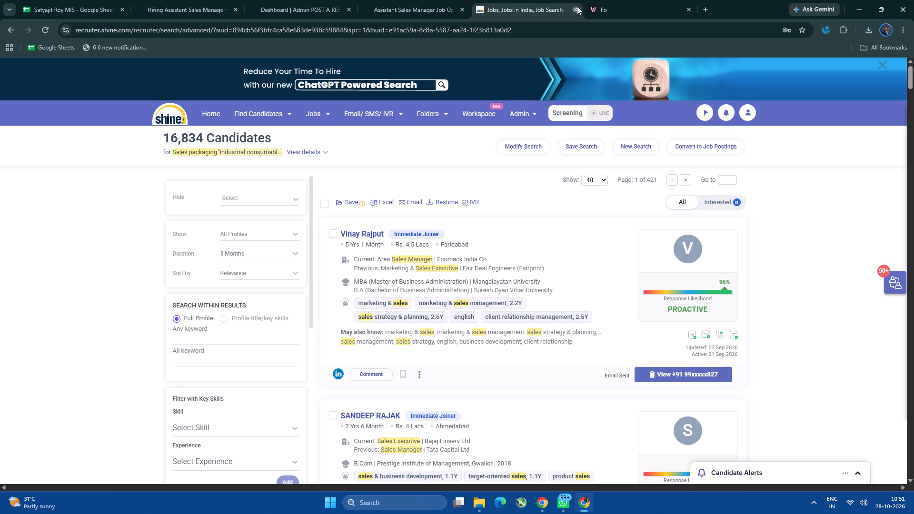
left_click(647, 152)
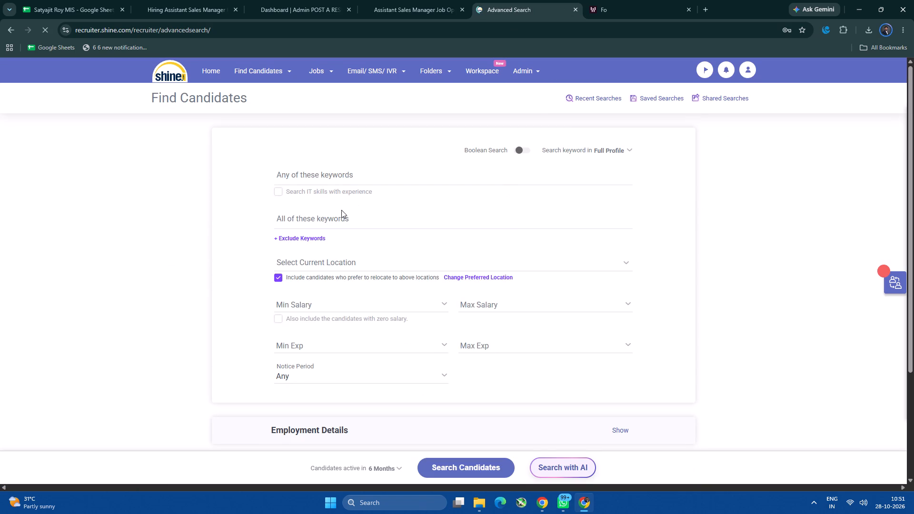
left_click(325, 173)
type("\"mne")
key("BackSpace")
key("BackSpace")
type("echanil")
key("BackSpace")
type("cal Enginer")
key("BackSpace")
type("er")
key("shift+quotedbl")
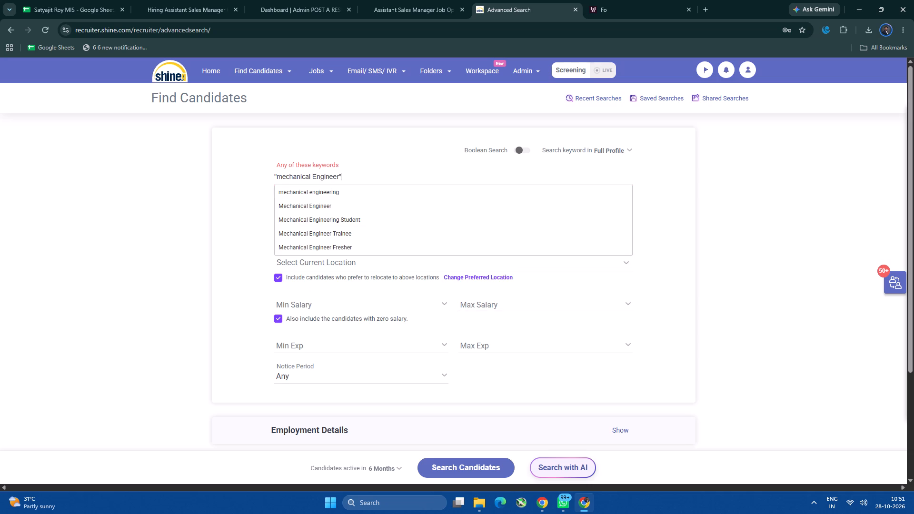
key("Return")
left_click(315, 263)
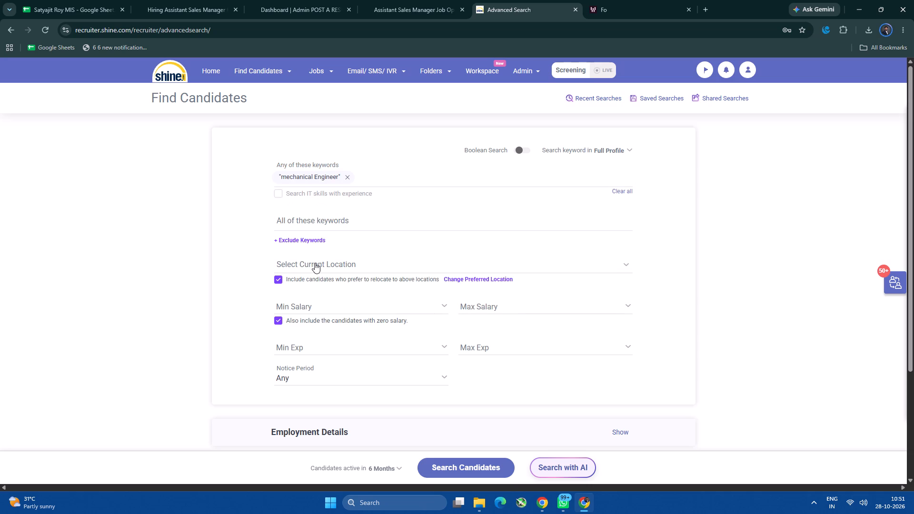
left_click(280, 325)
left_click(269, 303)
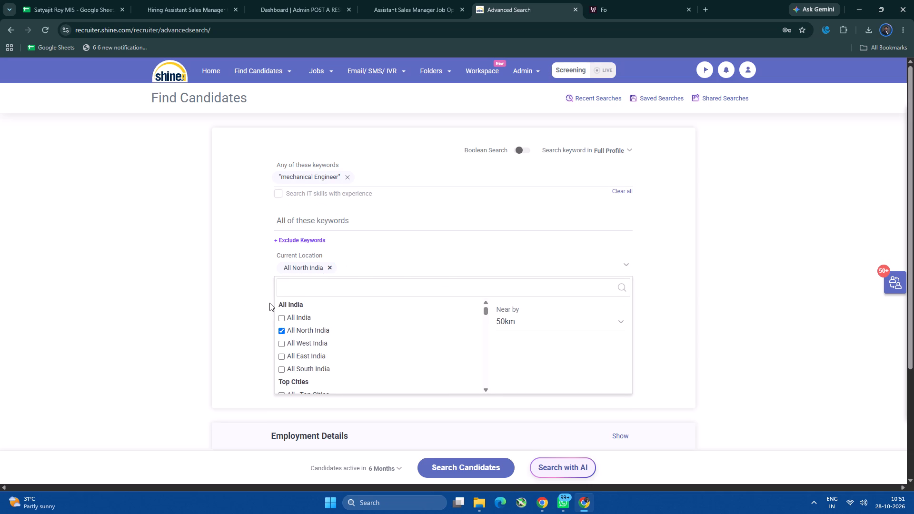
left_click(452, 470)
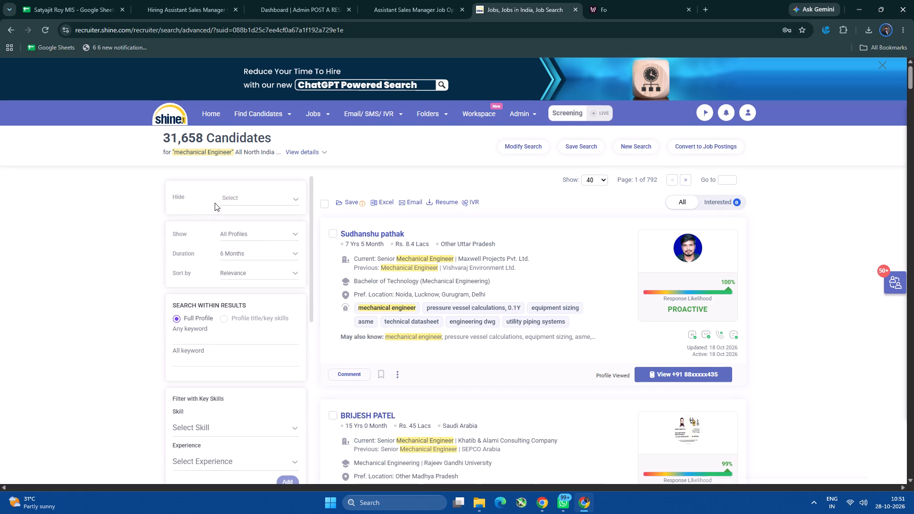
Filter the mechanical engineer results to a duration of 1 Month.
left_click(241, 253)
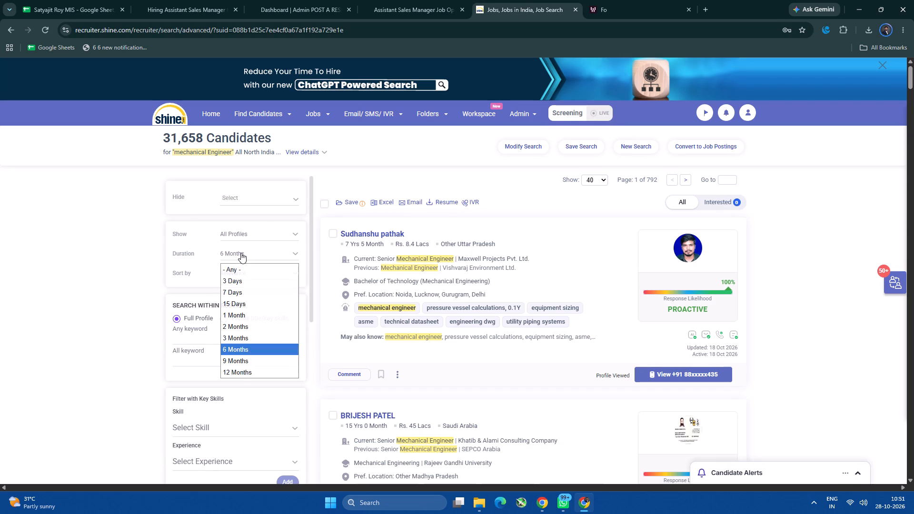
left_click(235, 318)
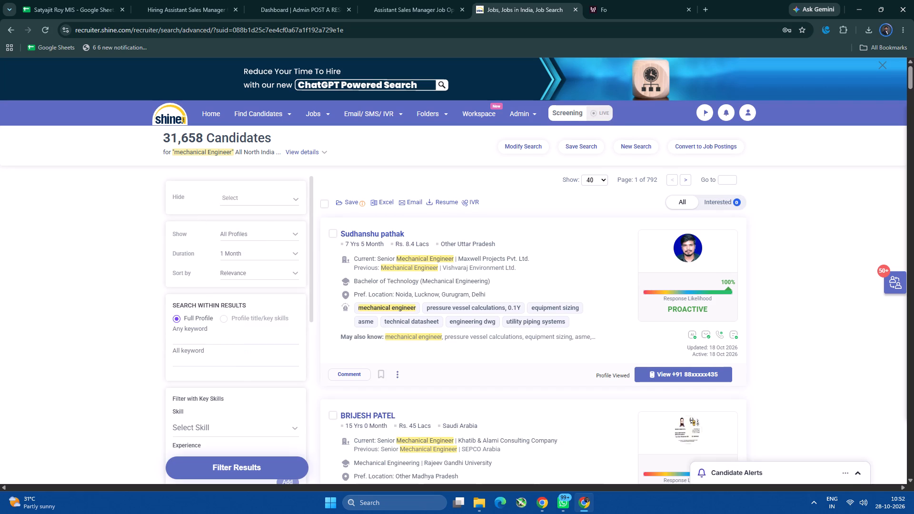
left_click(249, 464)
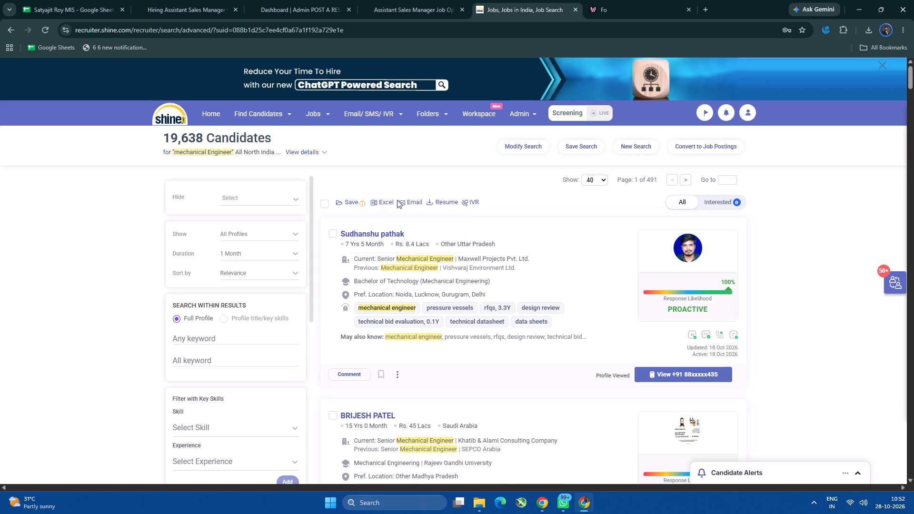
Show 160 candidates per page in the mechanical engineer search results.
left_click(605, 178)
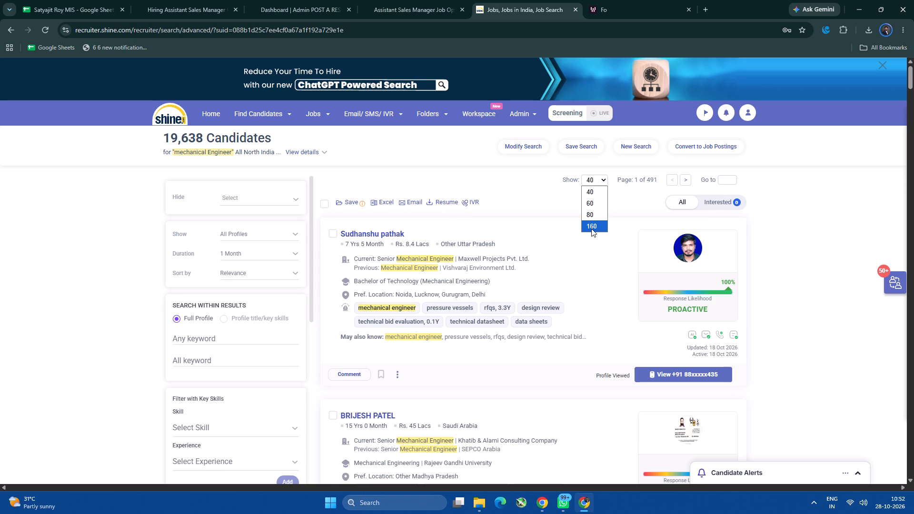
left_click(591, 228)
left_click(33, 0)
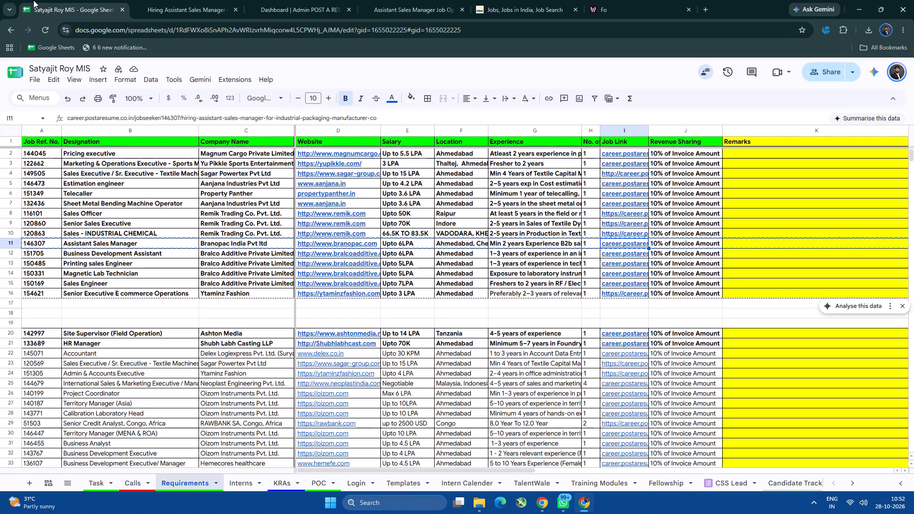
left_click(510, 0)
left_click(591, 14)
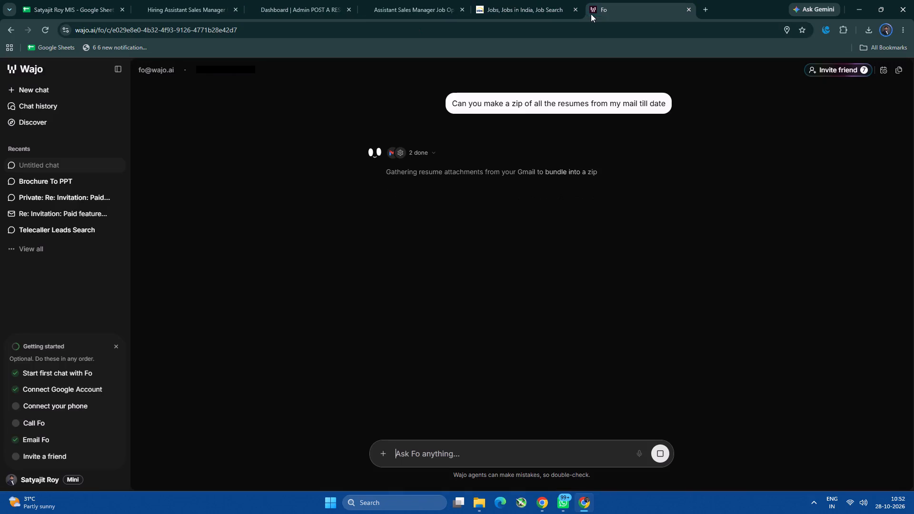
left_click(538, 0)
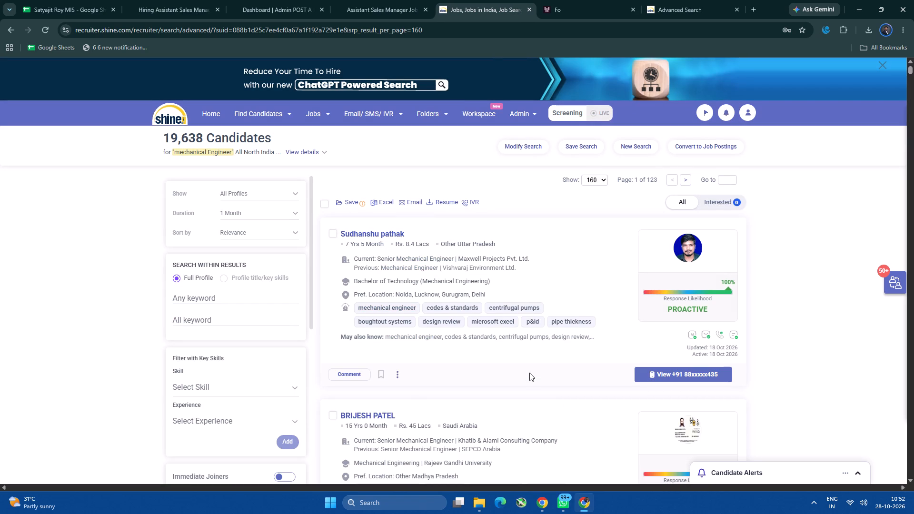
Send Fo in the Wajo resume zip chat the follow-up instruction: "Specify each folder into the role".
left_click(552, 0)
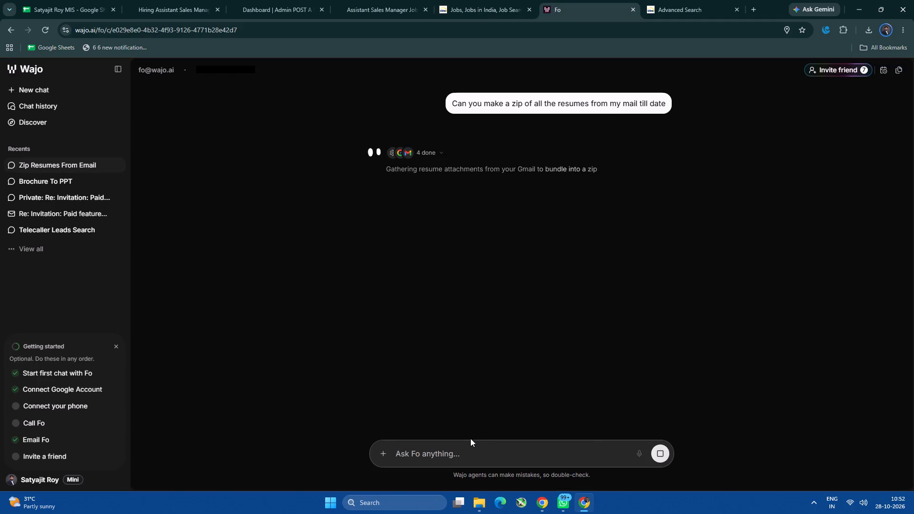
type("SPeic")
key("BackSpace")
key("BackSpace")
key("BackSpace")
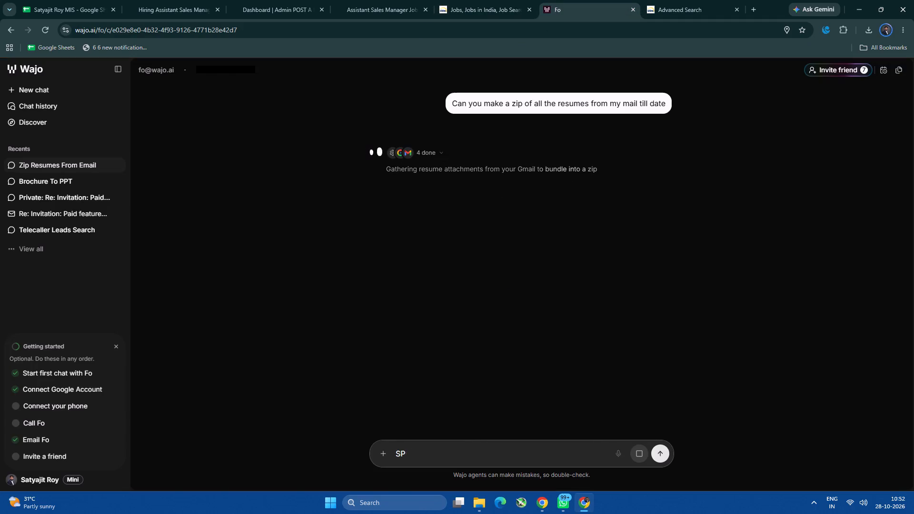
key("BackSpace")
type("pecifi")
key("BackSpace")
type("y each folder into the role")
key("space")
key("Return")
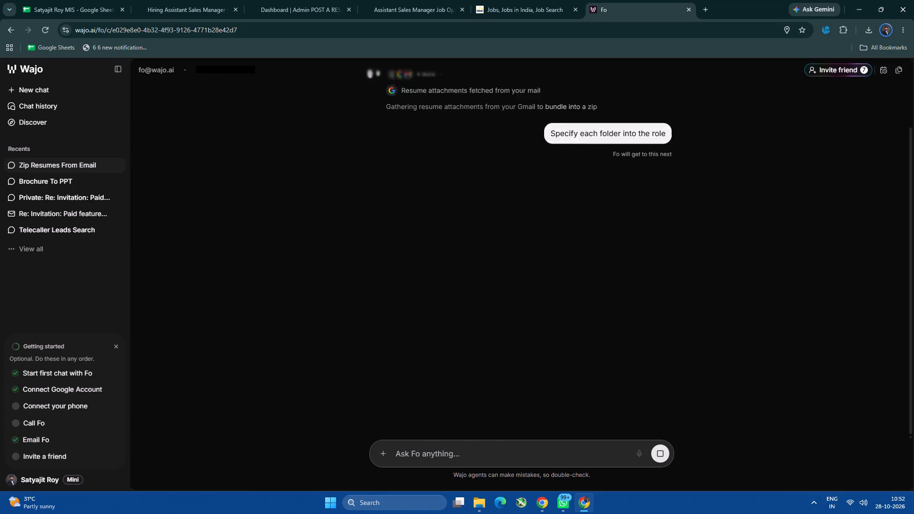
Return to the Shine mechanical engineer results and download the resumes of all candidates on this page.
left_click(564, 0)
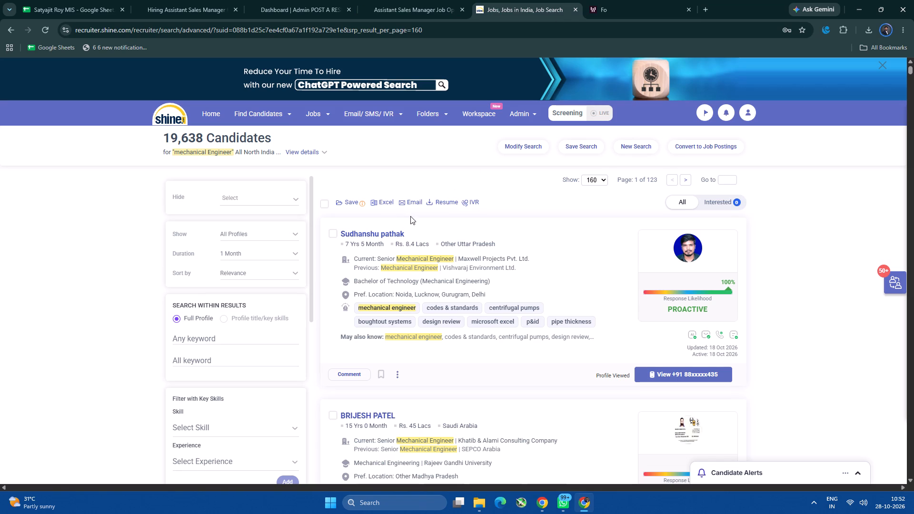
left_click(445, 202)
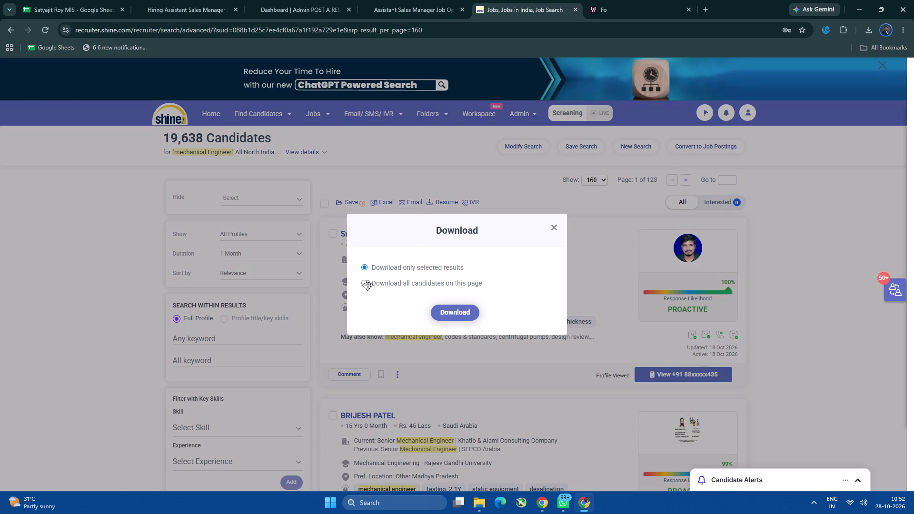
left_click(366, 284)
left_click(449, 312)
left_click(462, 256)
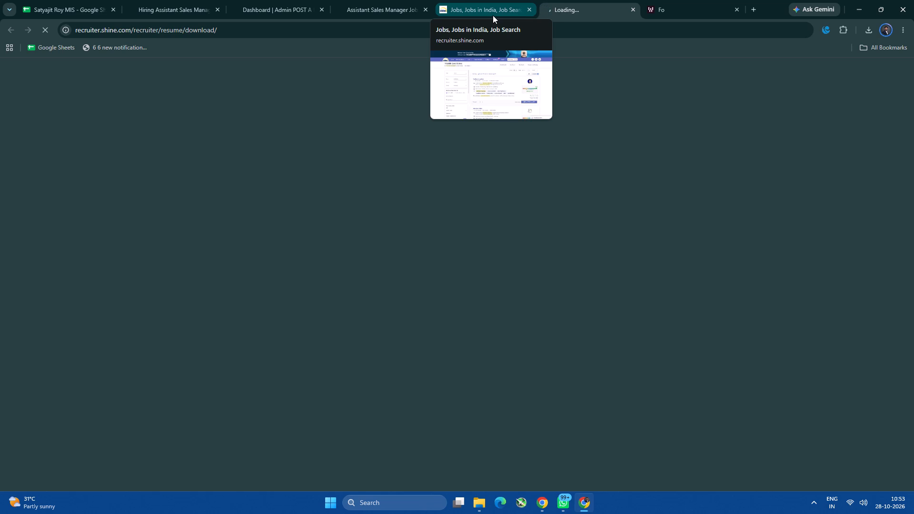
Close the two Assistant Sales Manager job tabs and the POST A RESUME admin dashboard tab.
left_click(219, 8)
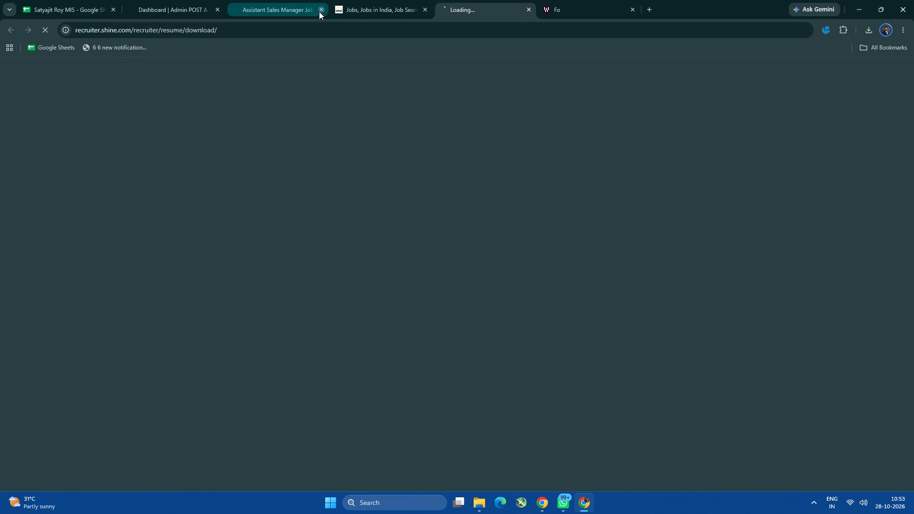
left_click(319, 11)
left_click(219, 13)
Open the Task sheet of the MIS spreadsheet and go to the top of the task list.
left_click(87, 0)
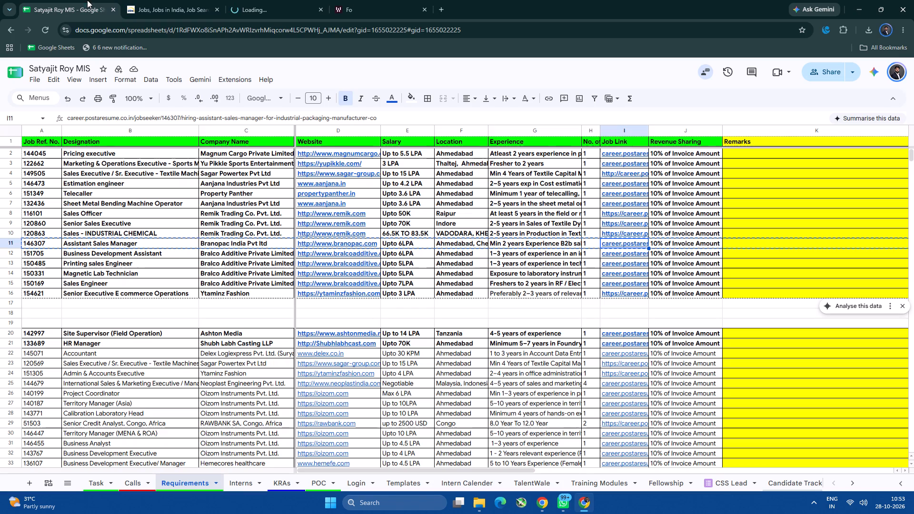
left_click(99, 480)
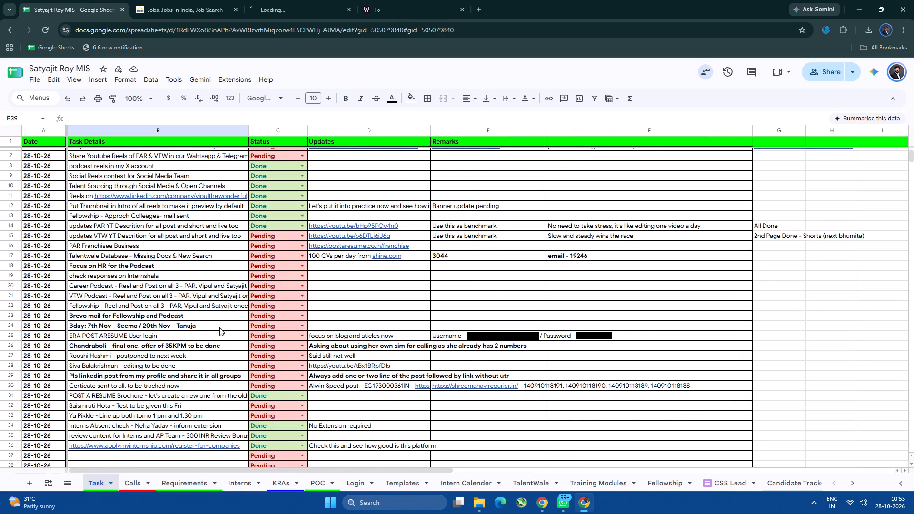
scroll(248, 281, "up", 4)
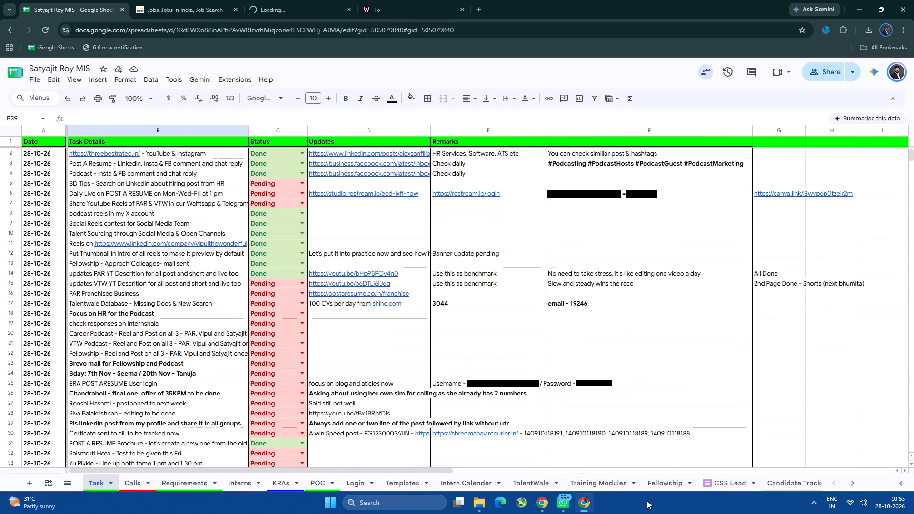
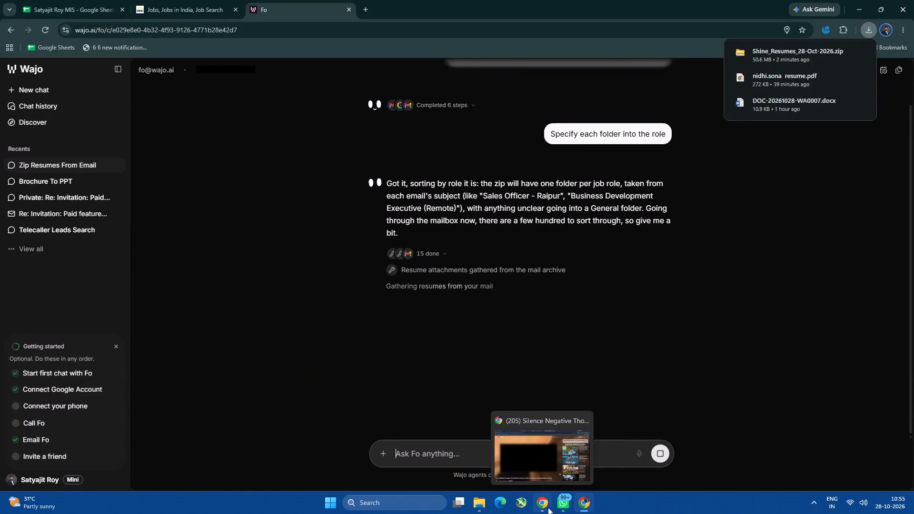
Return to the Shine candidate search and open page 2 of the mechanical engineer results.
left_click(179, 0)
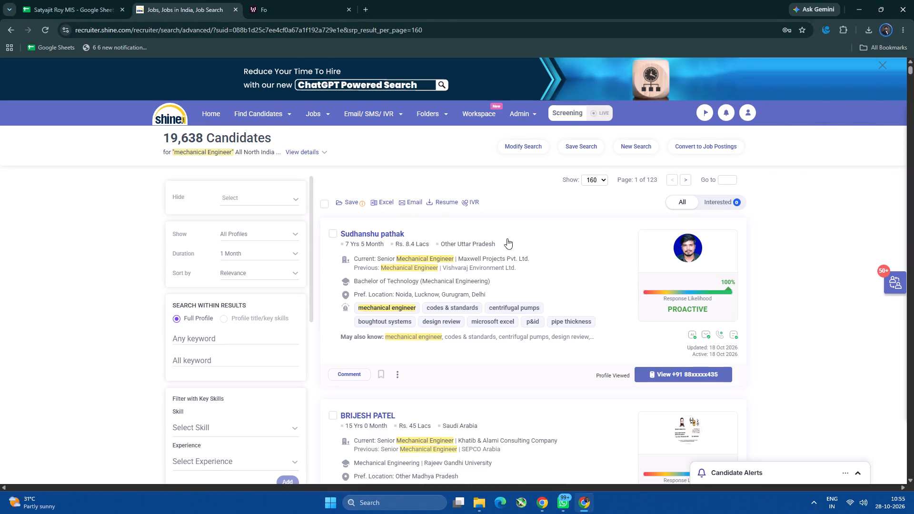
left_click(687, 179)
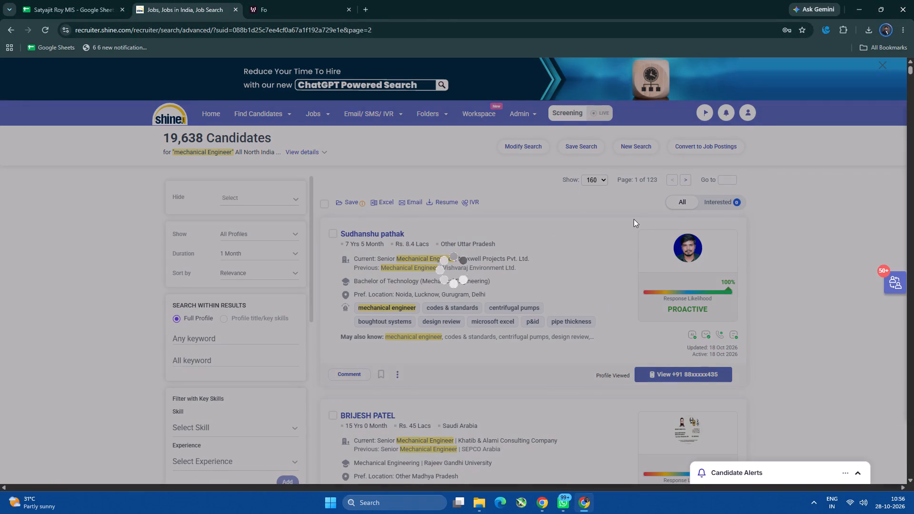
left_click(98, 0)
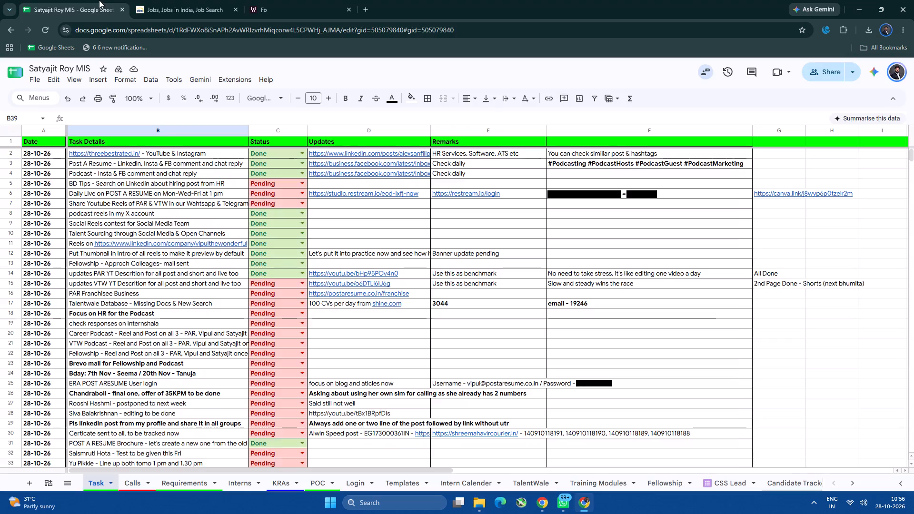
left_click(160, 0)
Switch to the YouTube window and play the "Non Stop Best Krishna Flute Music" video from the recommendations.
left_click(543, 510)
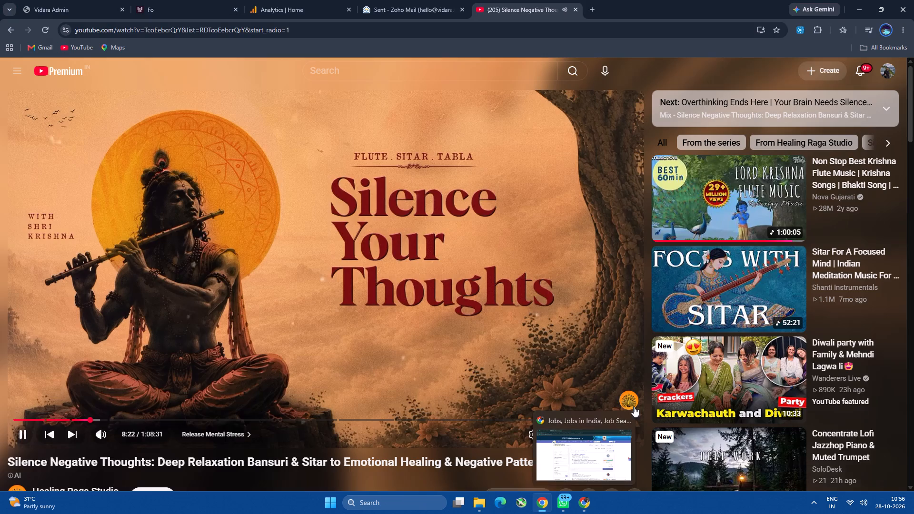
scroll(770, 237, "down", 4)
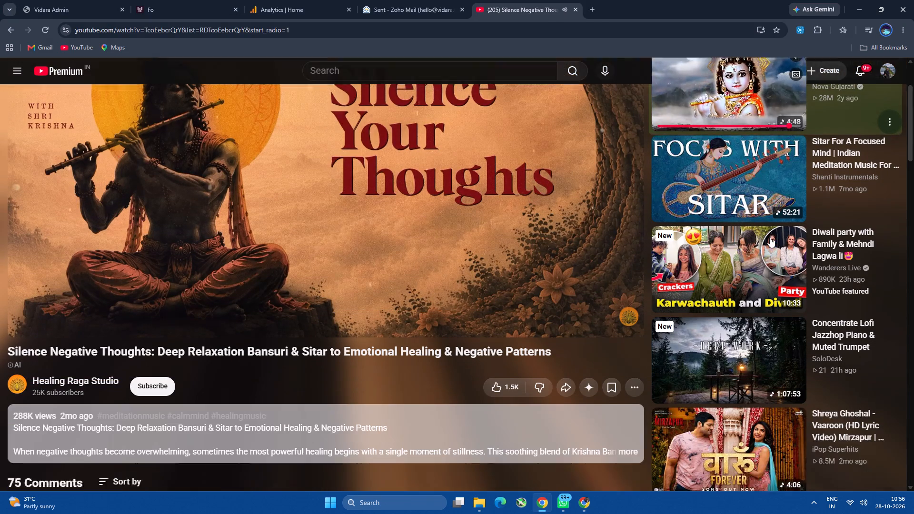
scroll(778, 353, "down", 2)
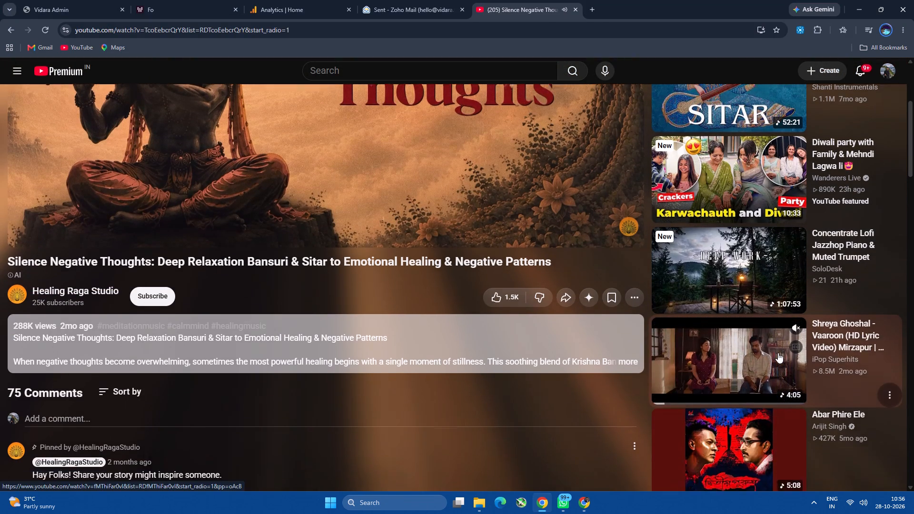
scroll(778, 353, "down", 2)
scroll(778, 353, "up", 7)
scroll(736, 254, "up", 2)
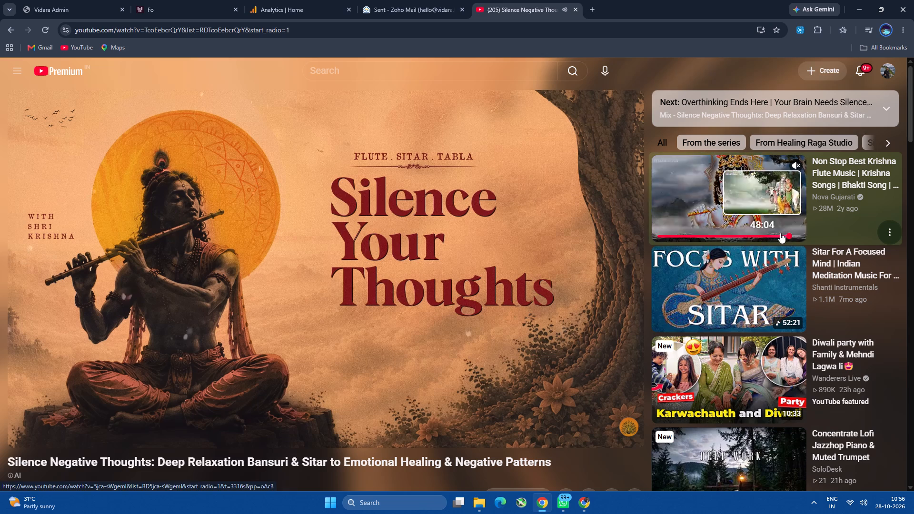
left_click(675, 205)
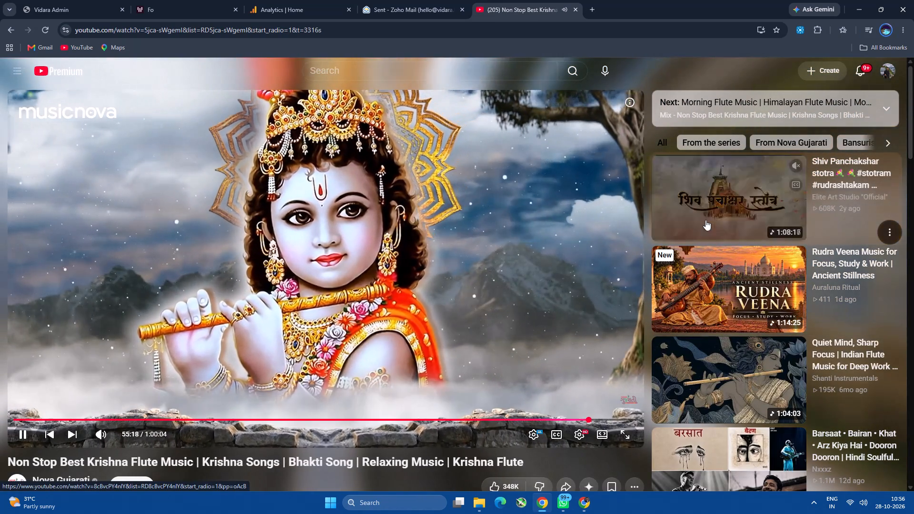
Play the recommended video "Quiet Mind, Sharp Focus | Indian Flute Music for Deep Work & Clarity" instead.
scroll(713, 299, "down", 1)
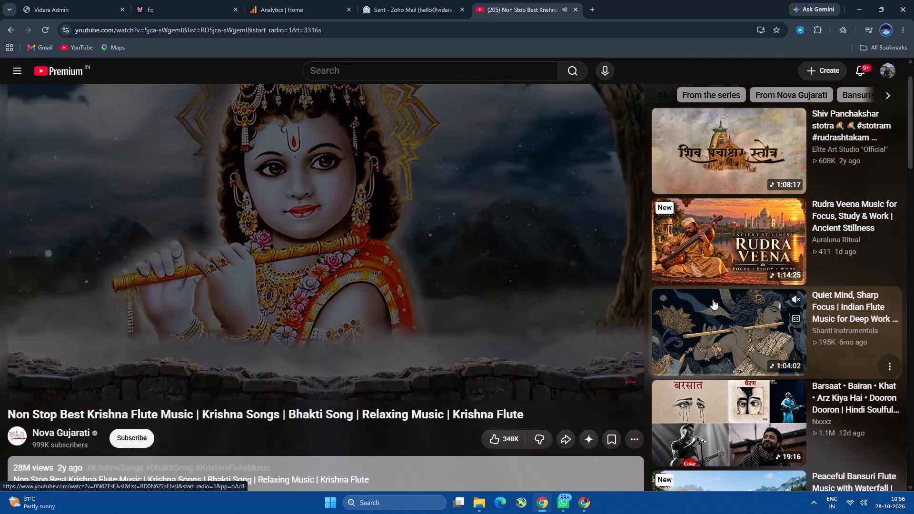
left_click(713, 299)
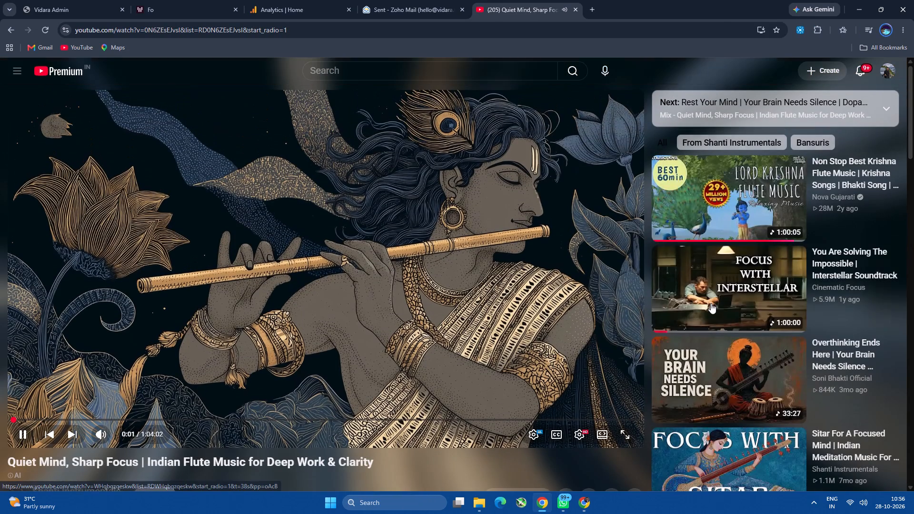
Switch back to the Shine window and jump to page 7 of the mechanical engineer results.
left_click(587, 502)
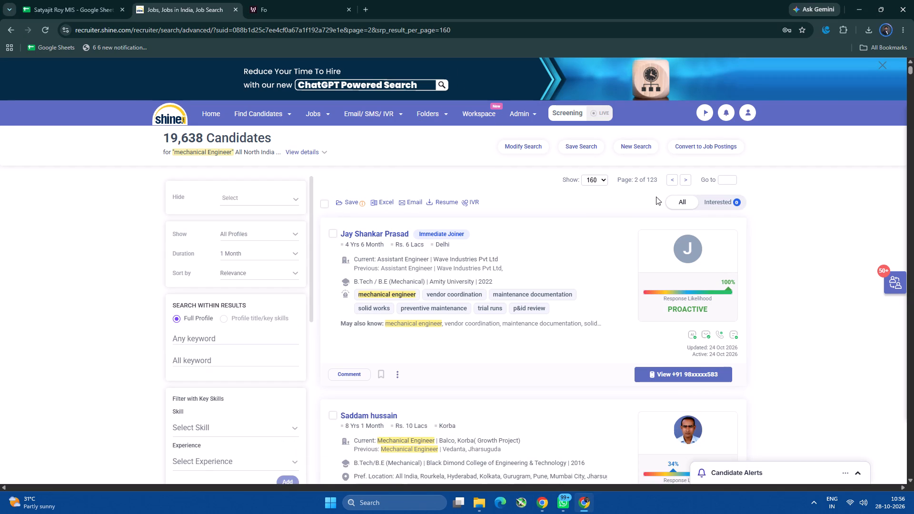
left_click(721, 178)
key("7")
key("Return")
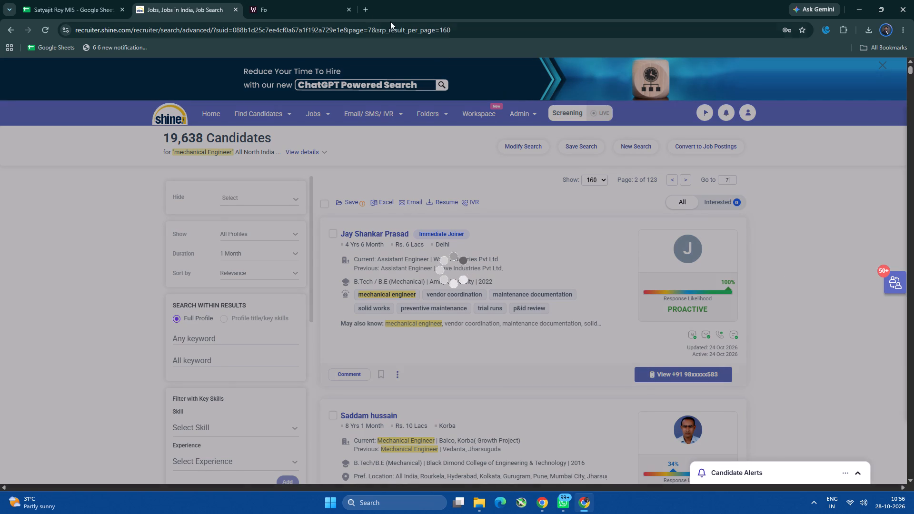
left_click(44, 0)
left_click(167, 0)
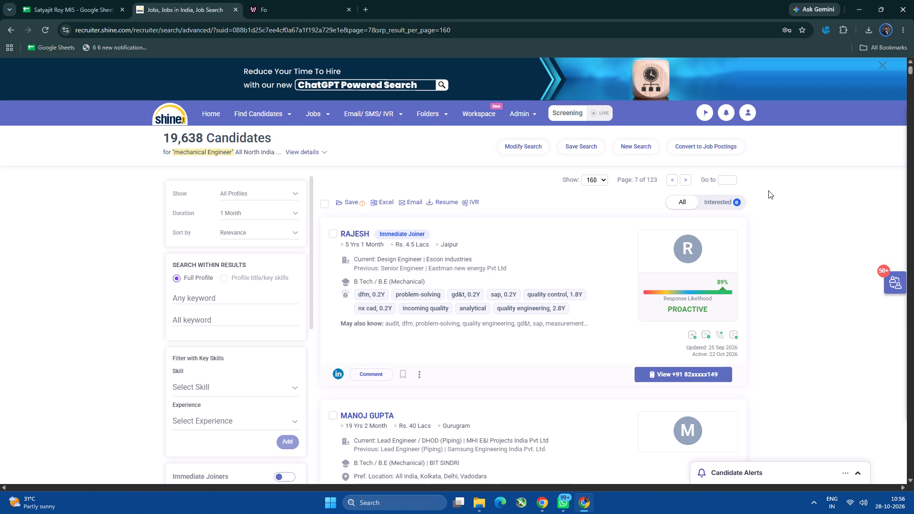
Jump to page 15 of the mechanical engineer results and download the resumes of all candidates on this page.
left_click(724, 180)
type("15")
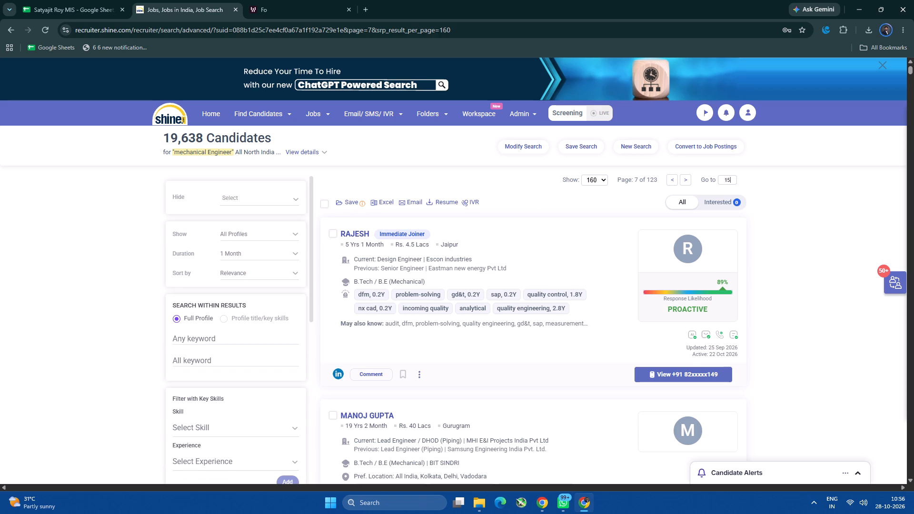
key("Return")
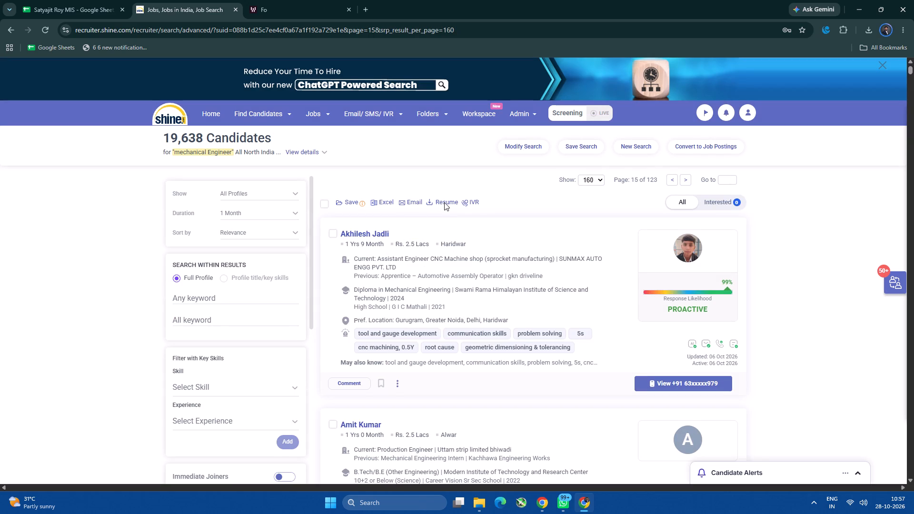
left_click(444, 202)
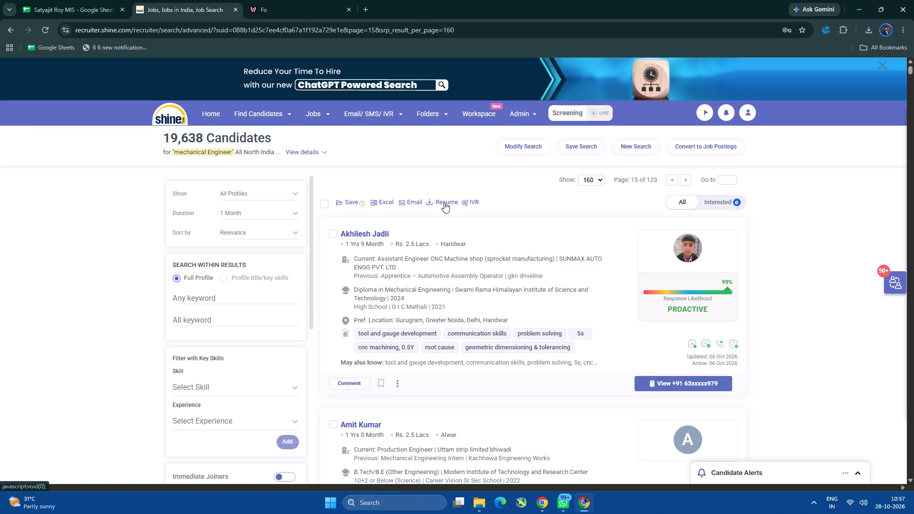
left_click(444, 202)
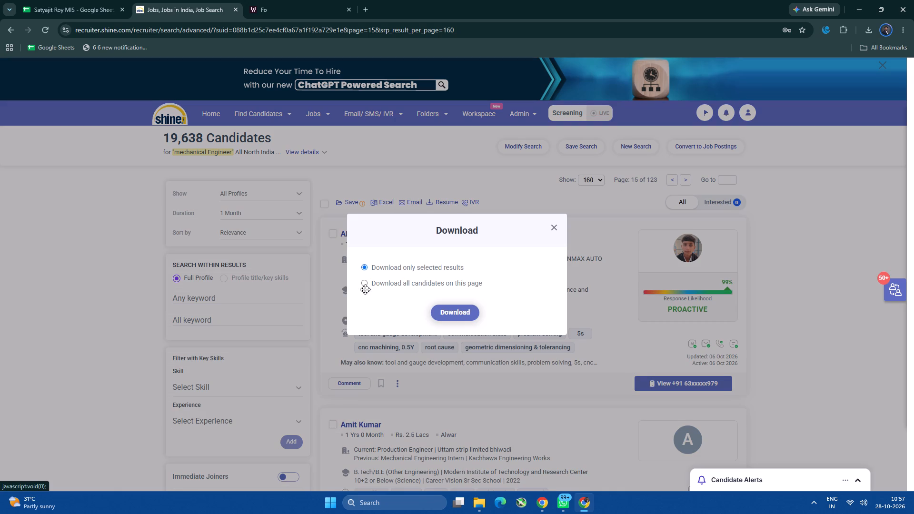
left_click(365, 282)
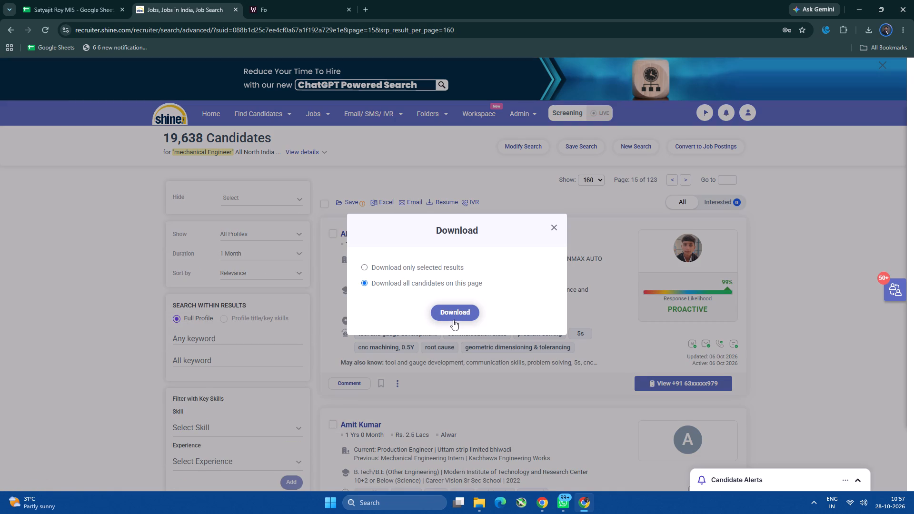
left_click(455, 314)
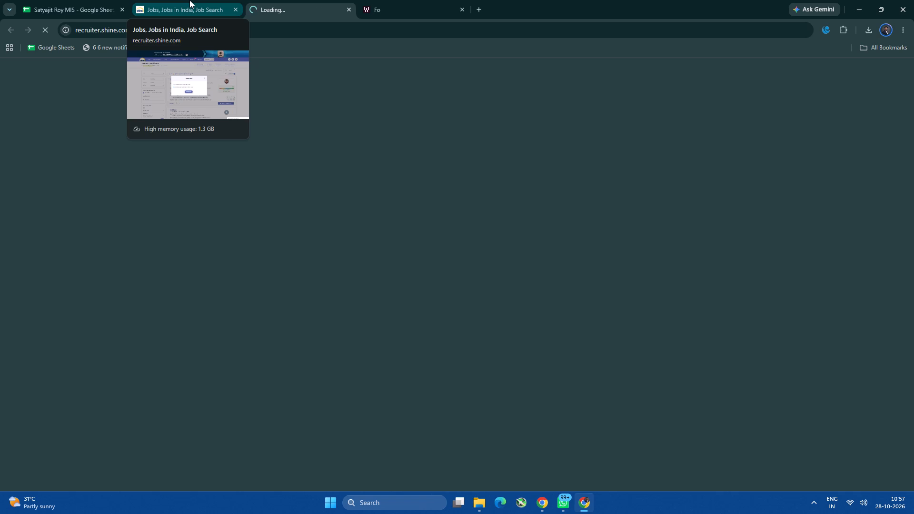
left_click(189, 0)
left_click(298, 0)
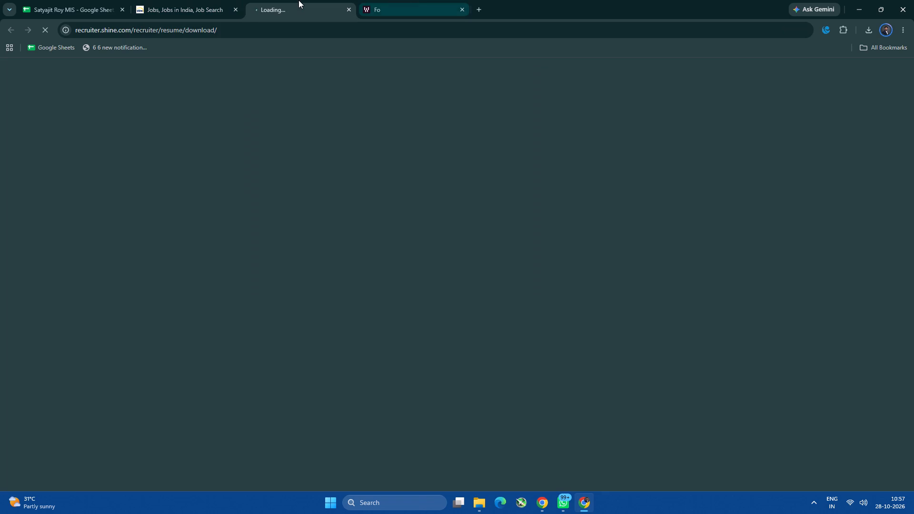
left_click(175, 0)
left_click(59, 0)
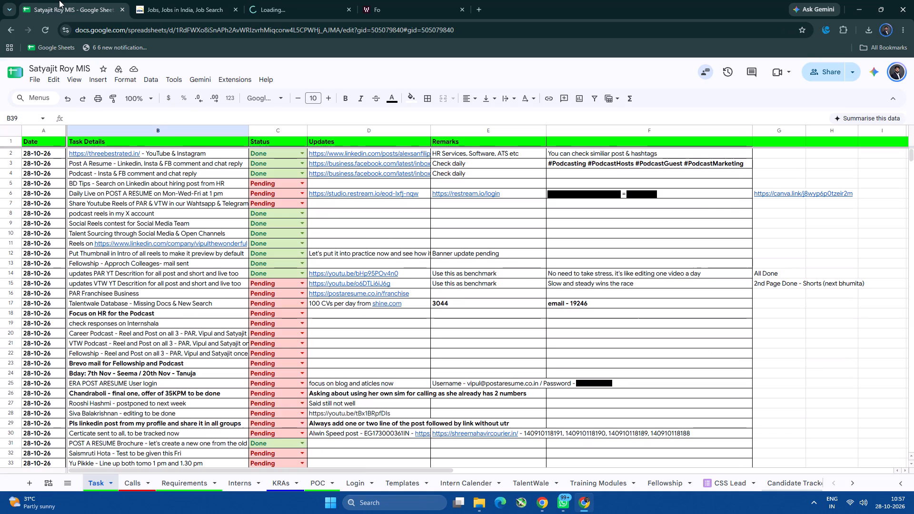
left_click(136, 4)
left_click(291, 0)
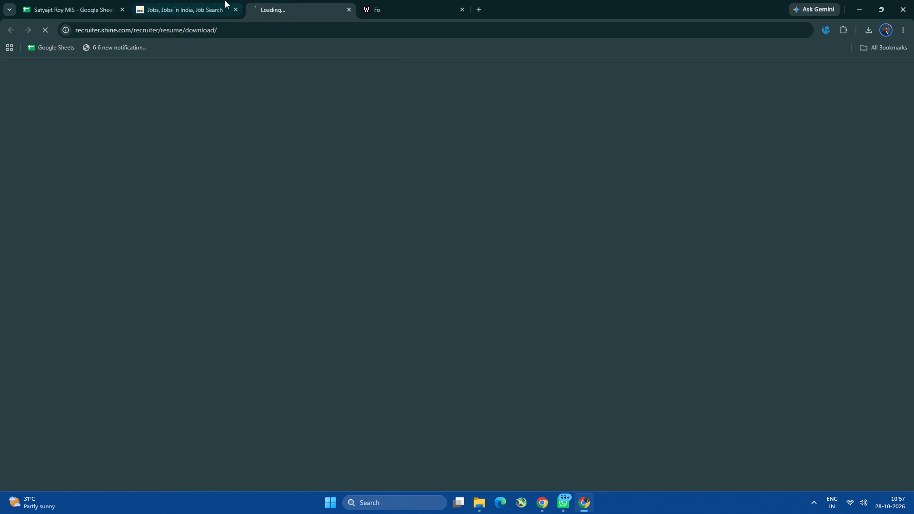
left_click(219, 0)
Switch to the YouTube window and play the recommended video "Calm Morning Music | Relaxing Flute for Anxiety Relief".
left_click(543, 513)
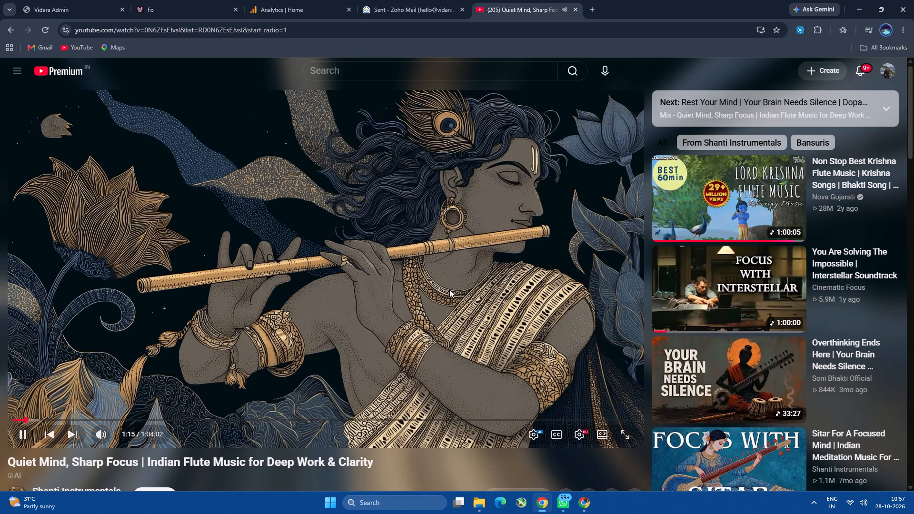
scroll(445, 286, "down", 5)
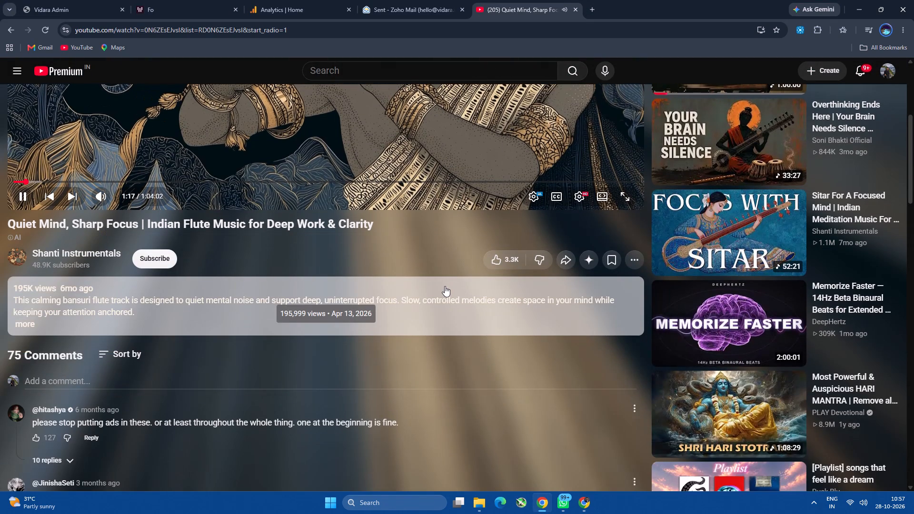
scroll(445, 286, "down", 1)
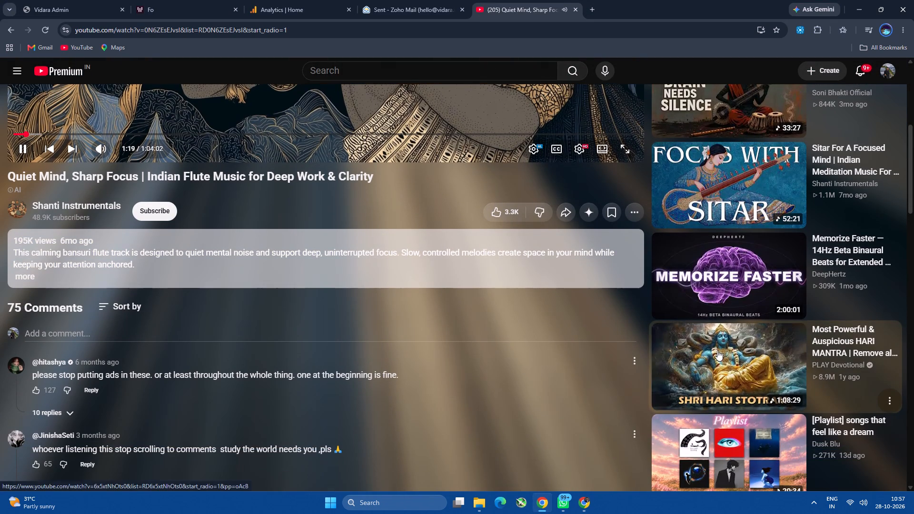
scroll(715, 350, "down", 3)
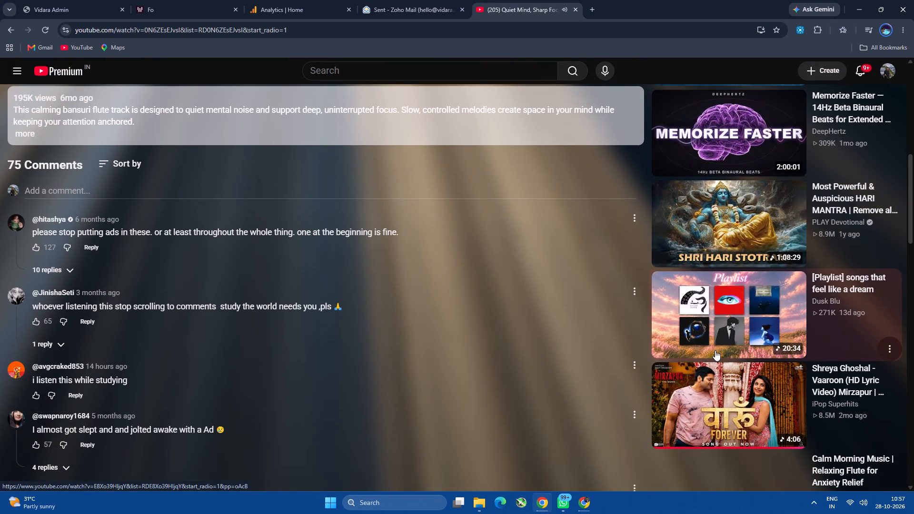
scroll(715, 350, "down", 4)
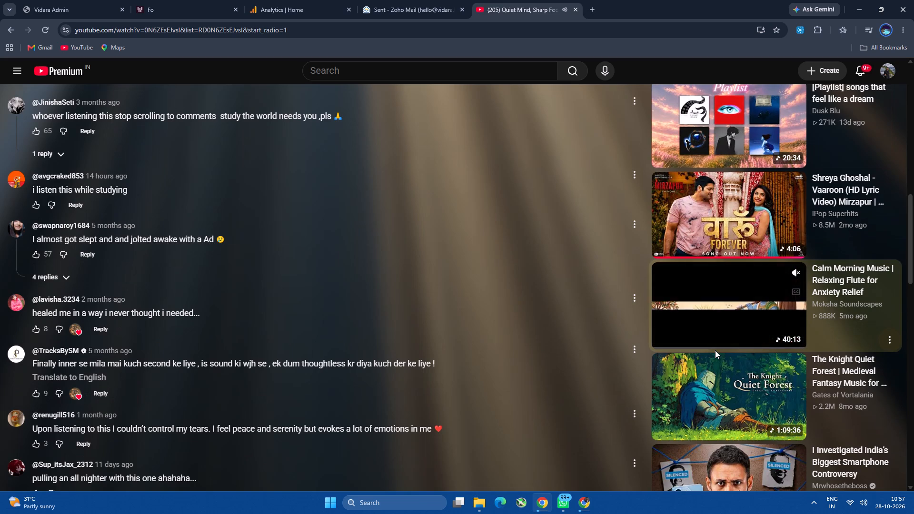
left_click(718, 284)
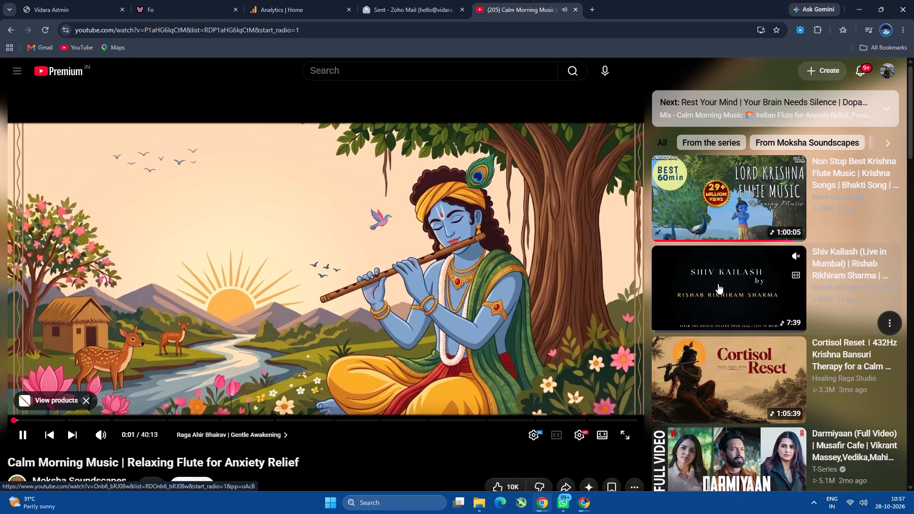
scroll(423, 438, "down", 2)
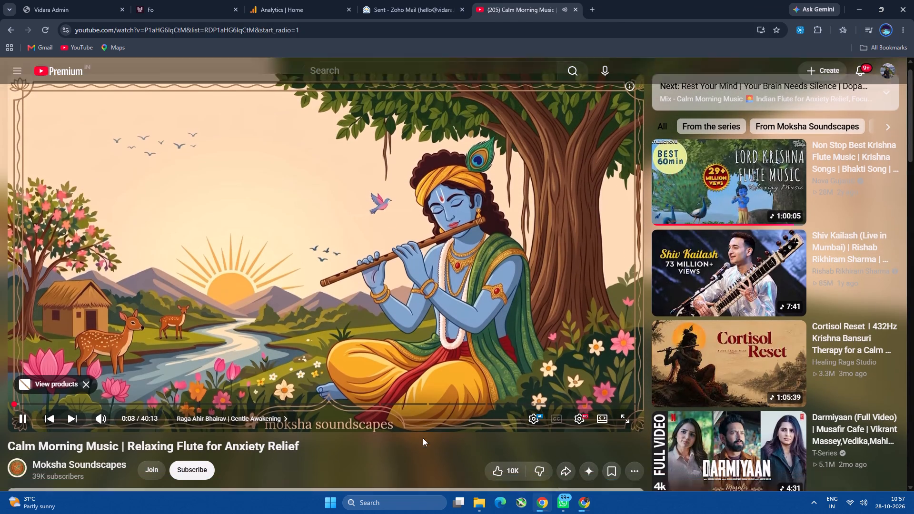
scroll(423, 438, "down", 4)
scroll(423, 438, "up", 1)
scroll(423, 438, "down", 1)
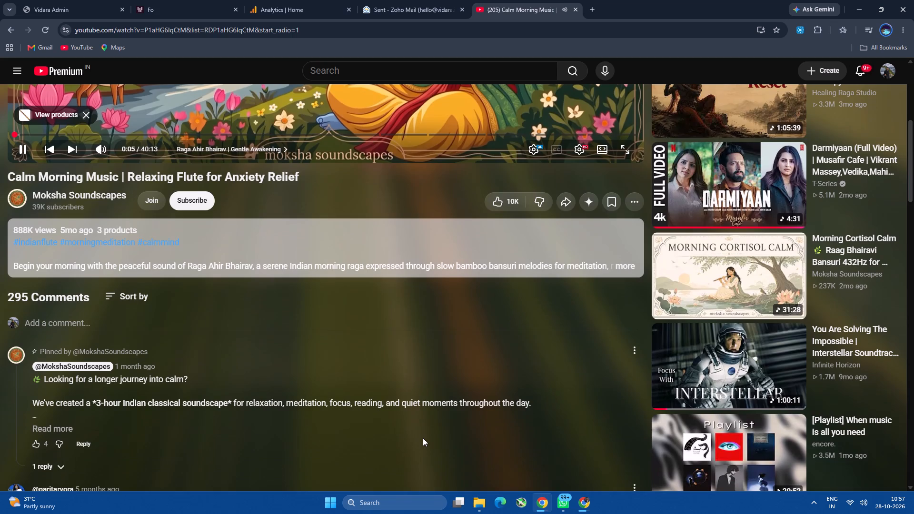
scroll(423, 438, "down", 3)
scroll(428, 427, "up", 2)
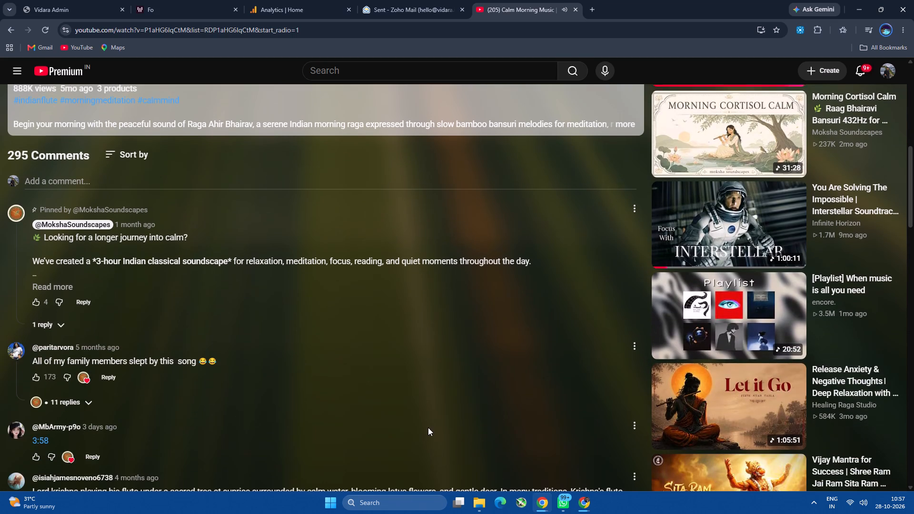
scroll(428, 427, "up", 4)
Switch back to the Shine candidate search and open page 16 of the mechanical engineer results.
left_click(593, 505)
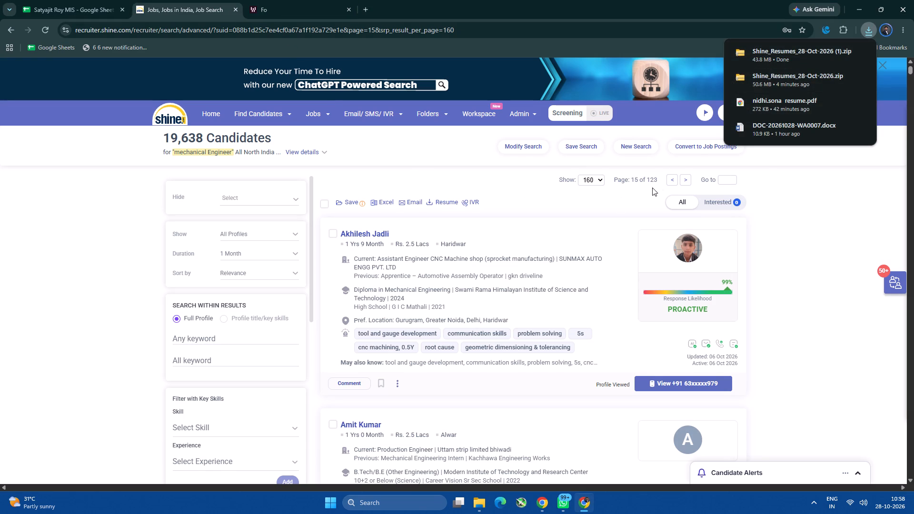
left_click(685, 180)
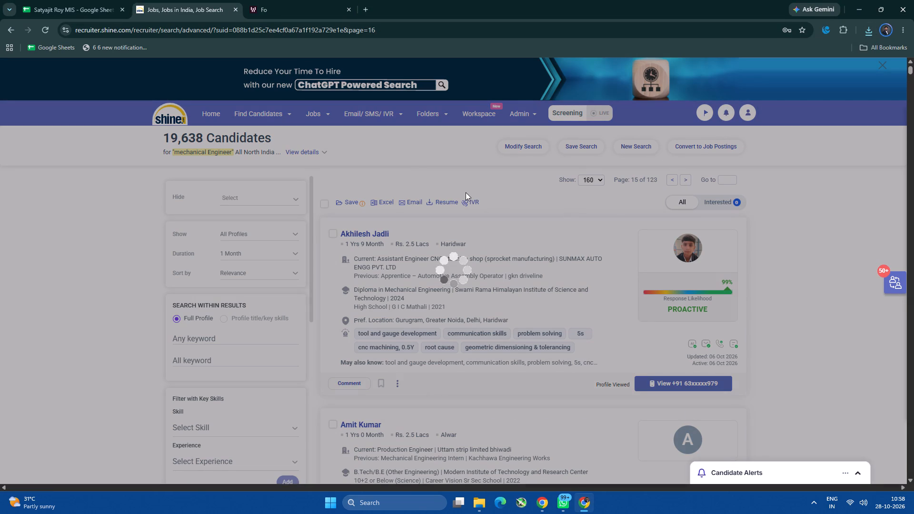
Check the progress of the Wajo app development chat and the resume zip chat, ending on the MIS task sheet.
left_click(29, 0)
left_click(164, 0)
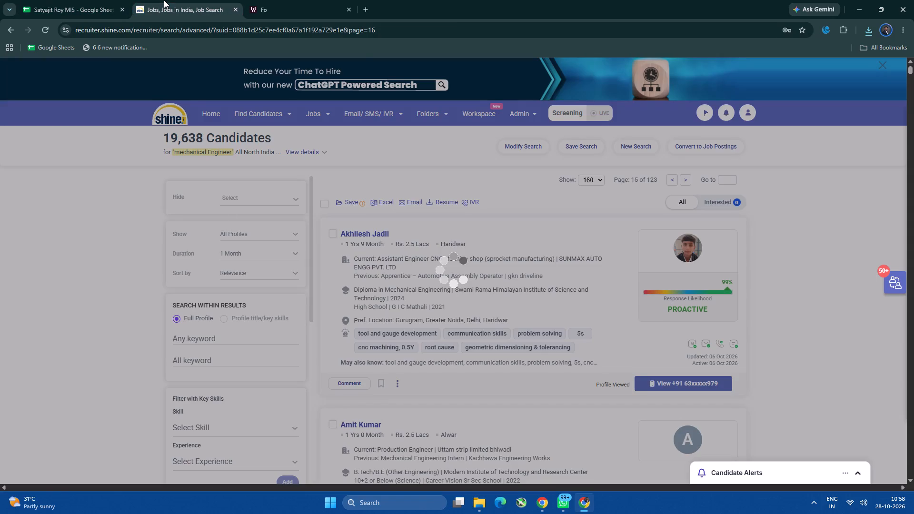
left_click(550, 511)
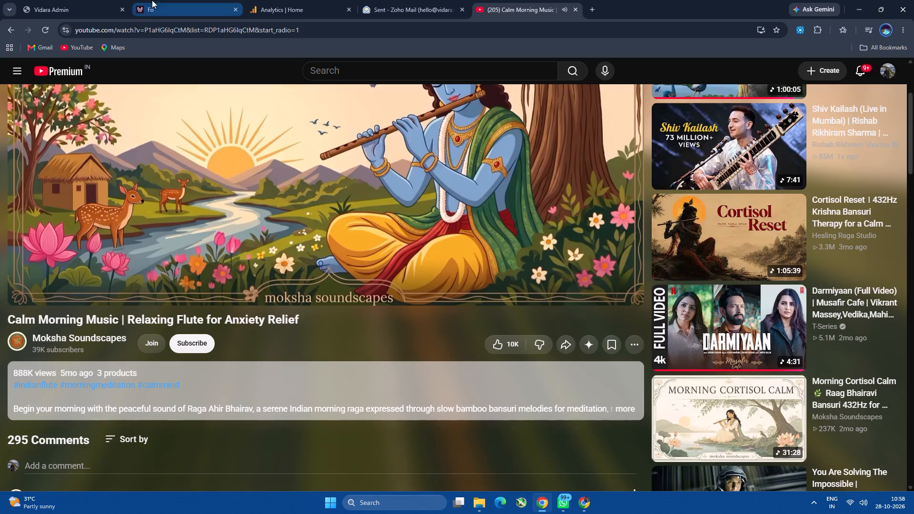
left_click(152, 0)
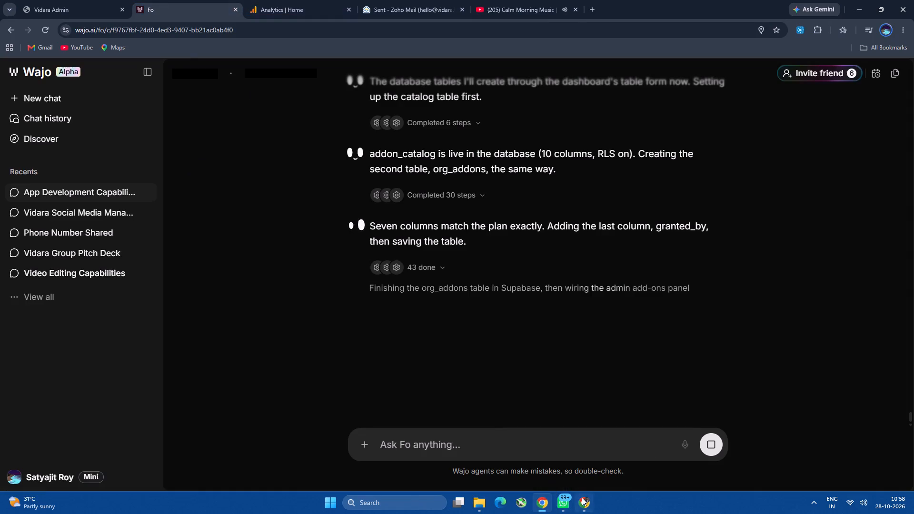
left_click(583, 498)
left_click(321, 0)
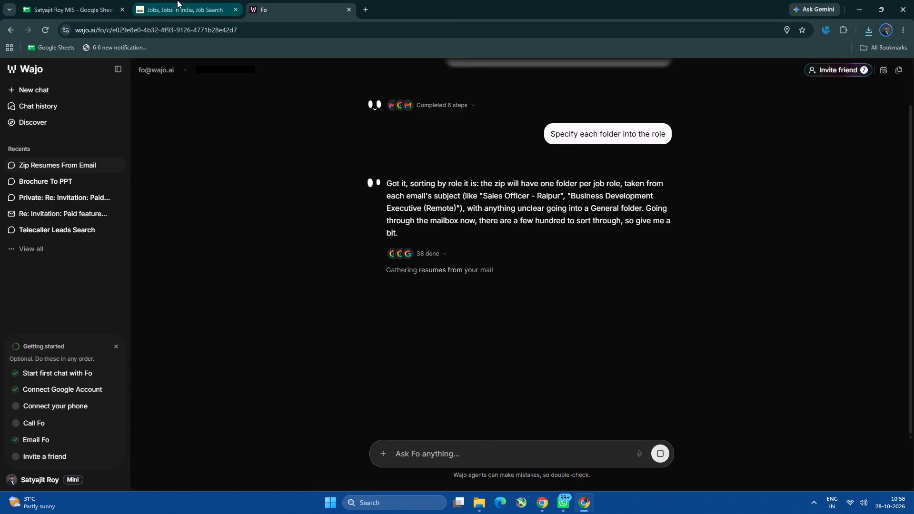
left_click(177, 0)
left_click(100, 0)
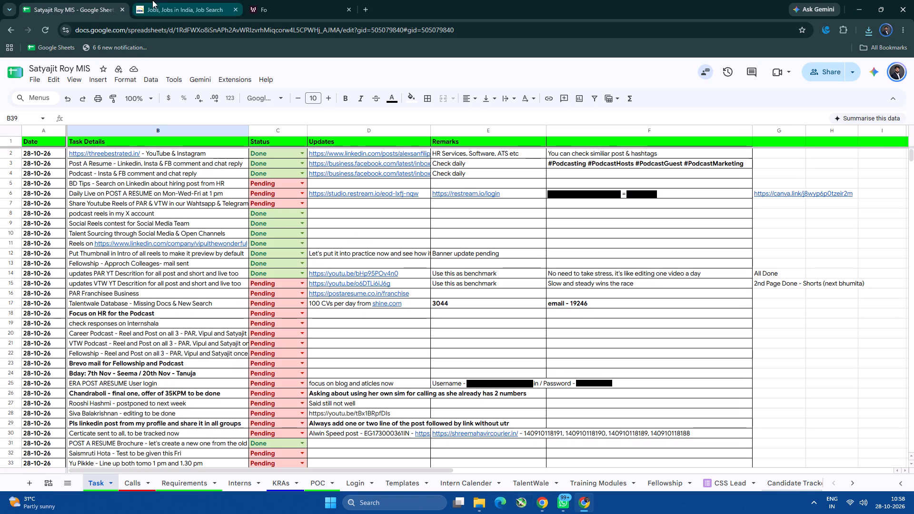
Return to the Wajo app development chat in the other browser window and read the agent's latest reply about the add-on tables.
left_click(537, 513)
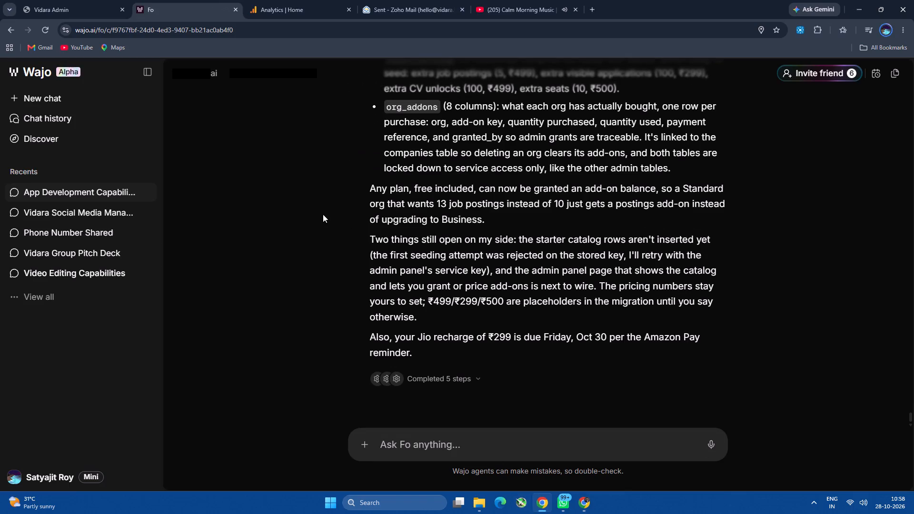
scroll(323, 214, "down", 1)
scroll(323, 214, "up", 1)
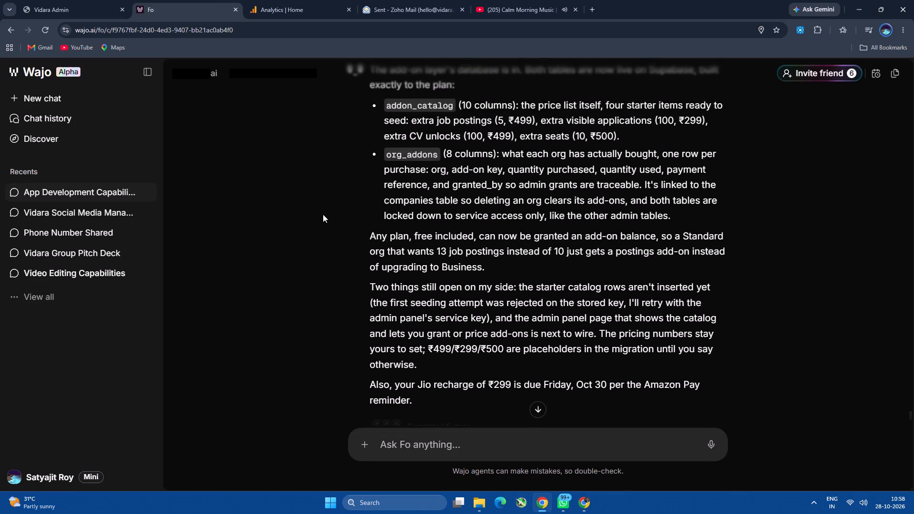
scroll(323, 214, "up", 1)
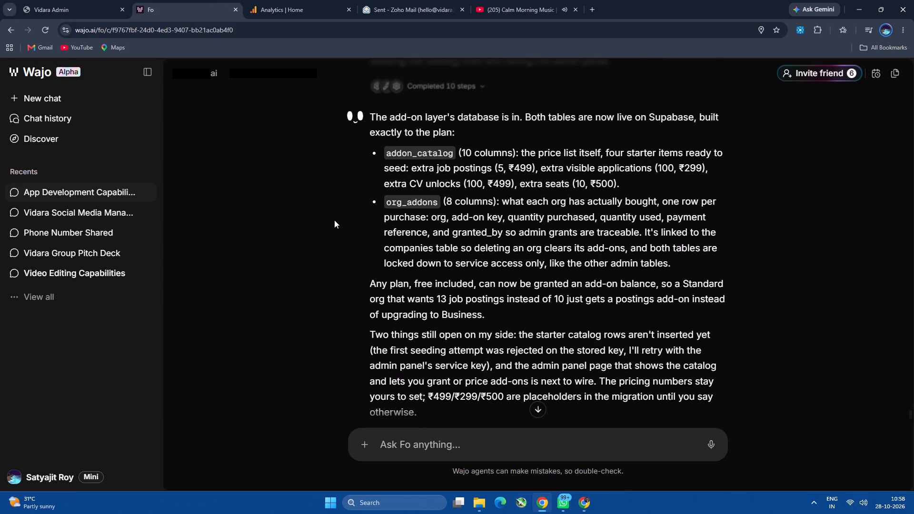
scroll(334, 220, "up", 7)
scroll(334, 220, "down", 10)
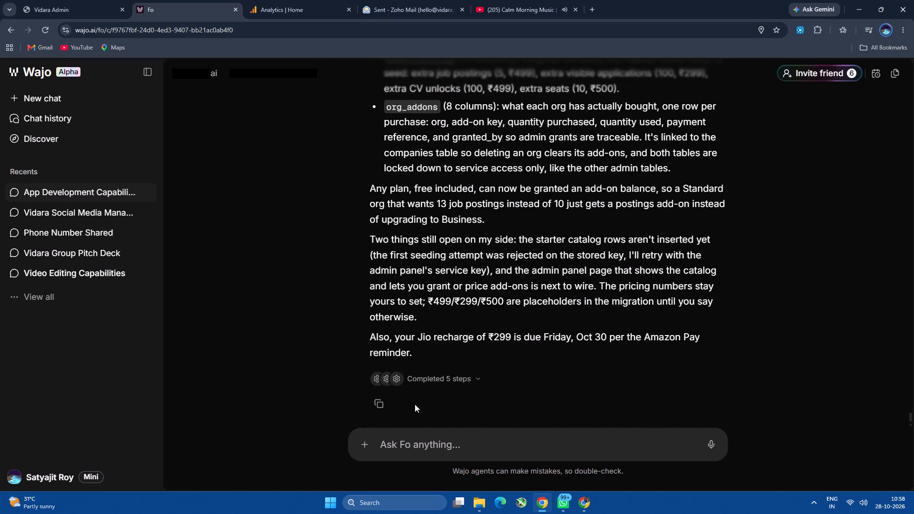
Send the Wajo agent the message "Bruh :) leave jio recharge fr, work on the product".
left_click(402, 443)
type("Bruh")
key("space")
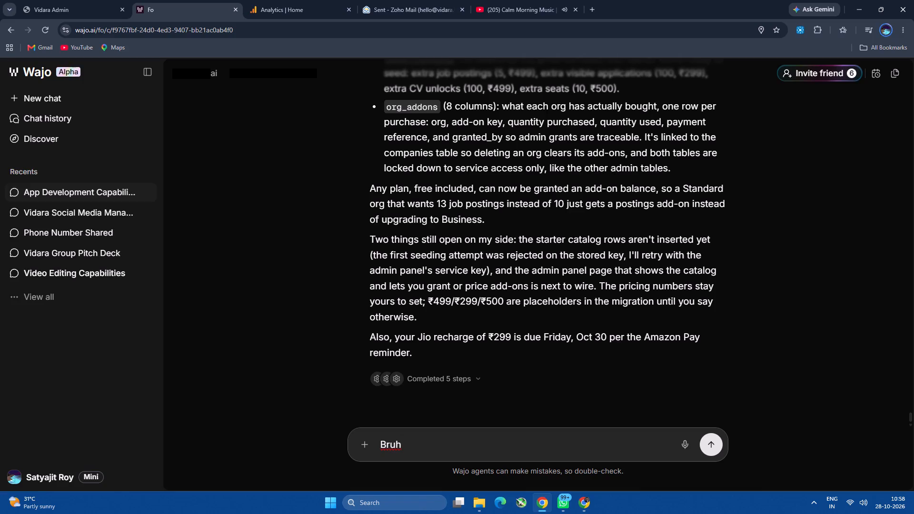
key("shift+colon")
type(")")
key("space")
type("leave jio recharge fr")
key("space")
key("BackSpace")
type(", wor")
key("space")
key("BackSpace")
type("k o")
key("space")
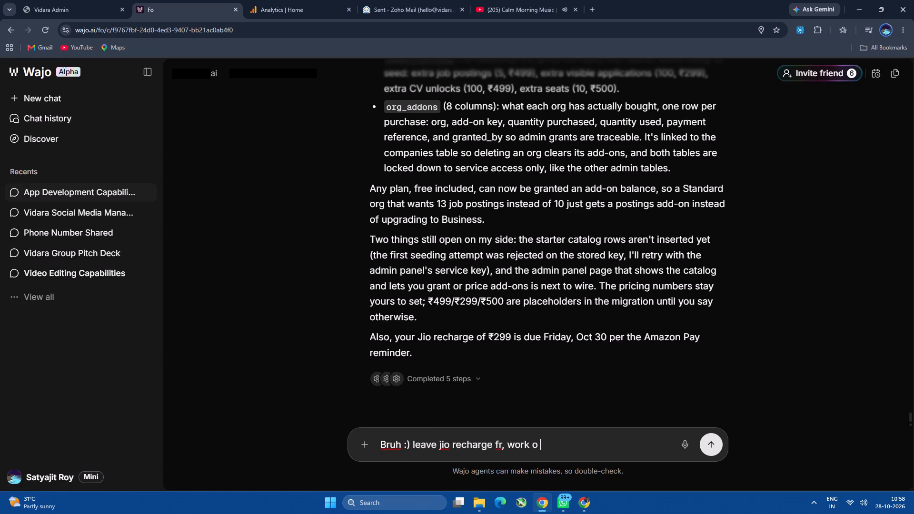
key("BackSpace")
type("n the procu")
key("BackSpace")
key("BackSpace")
type("duct")
key("Return")
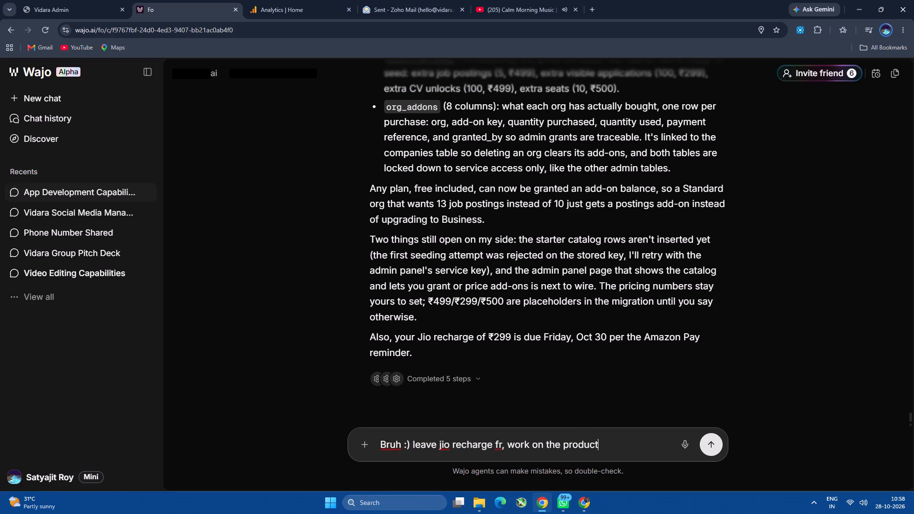
Check the resume zip chat and the Shine and MIS pages for progress, ending on the YouTube window.
left_click(564, 0)
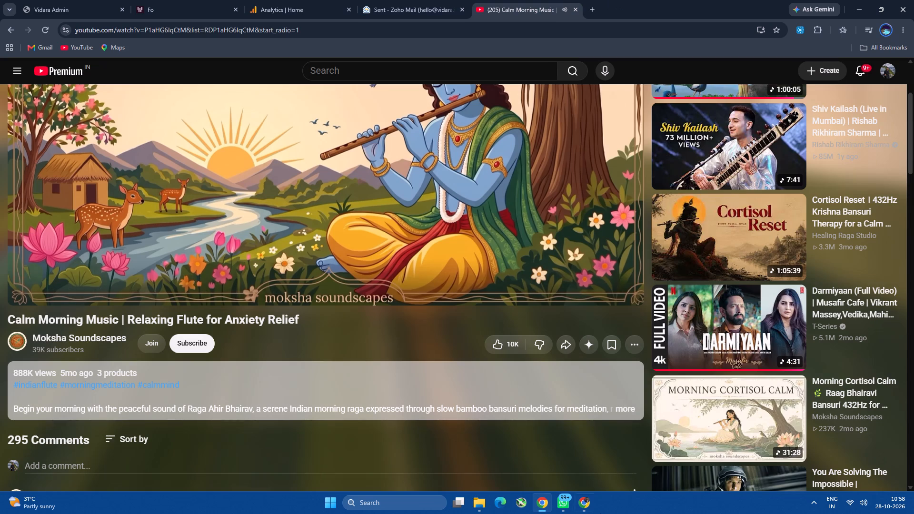
left_click(585, 498)
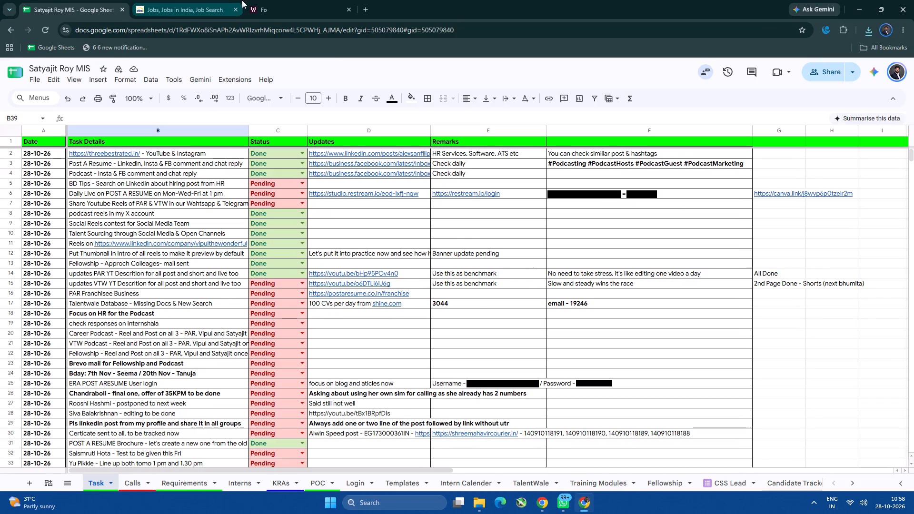
left_click(242, 0)
left_click(270, 0)
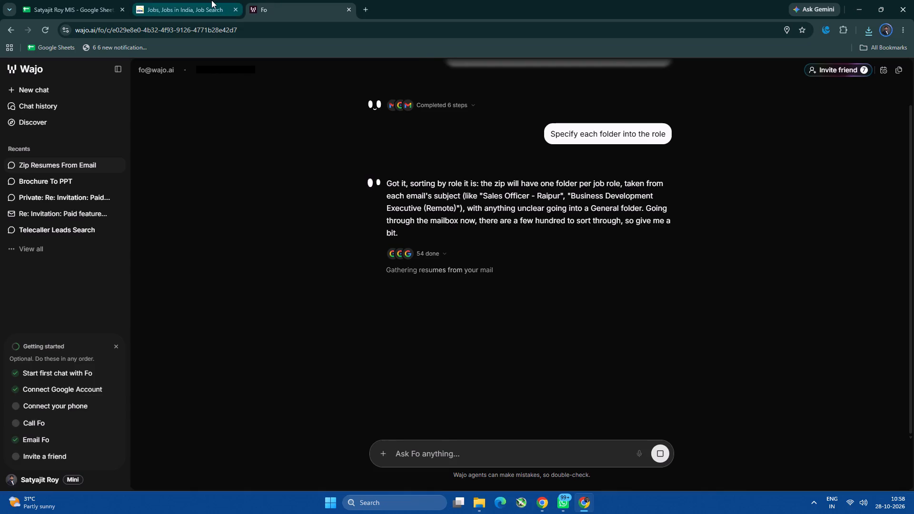
left_click(211, 0)
left_click(117, 0)
left_click(544, 508)
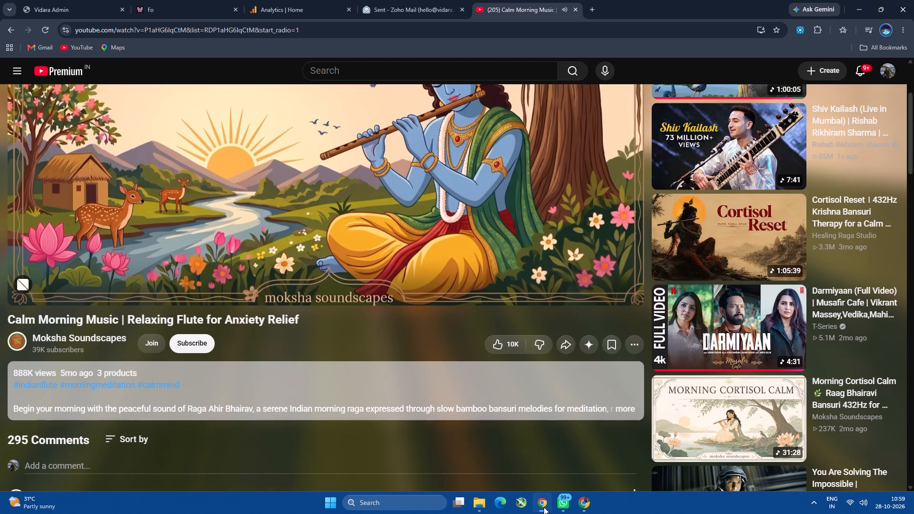
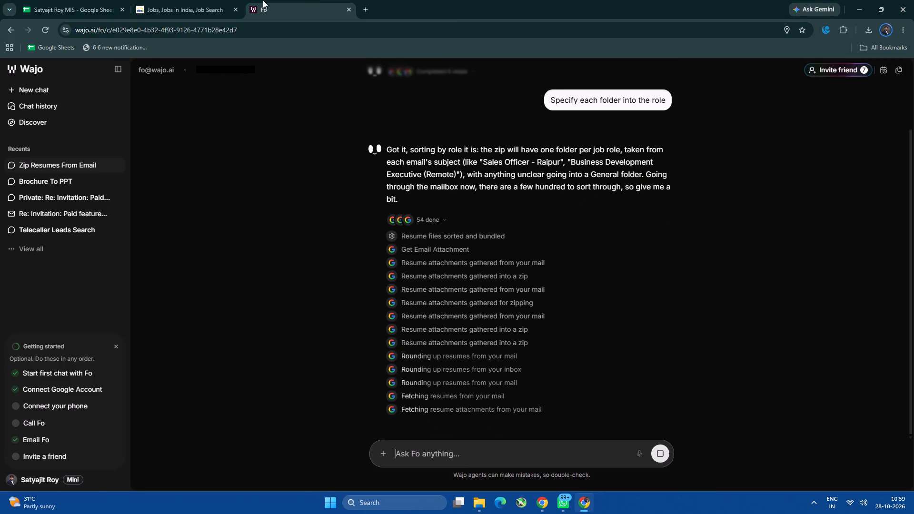
Check the agent's progress on sorting resumes by role in the resume zip chat.
scroll(323, 142, "down", 2)
scroll(325, 144, "up", 1)
scroll(325, 144, "down", 1)
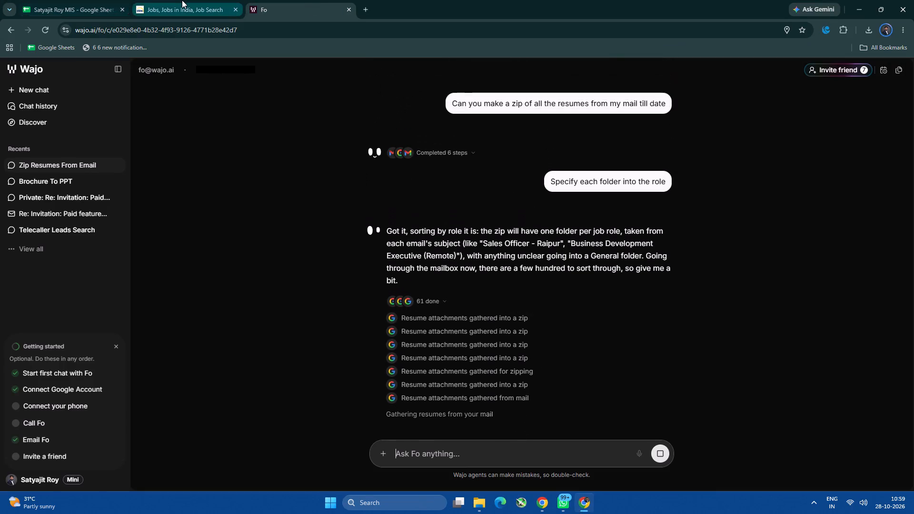
Check the recent downloads, and download the resumes of all candidates on page 16 of the Shine mechanical engineer results.
left_click(182, 0)
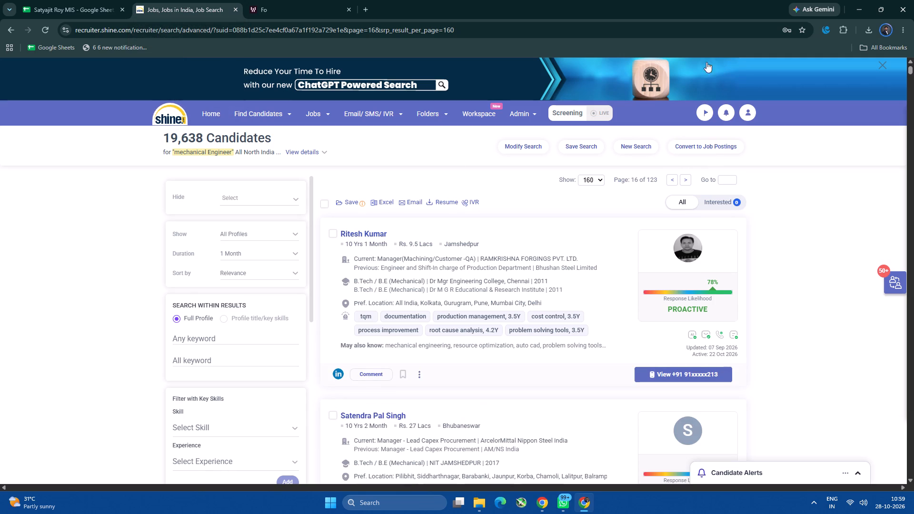
left_click(868, 30)
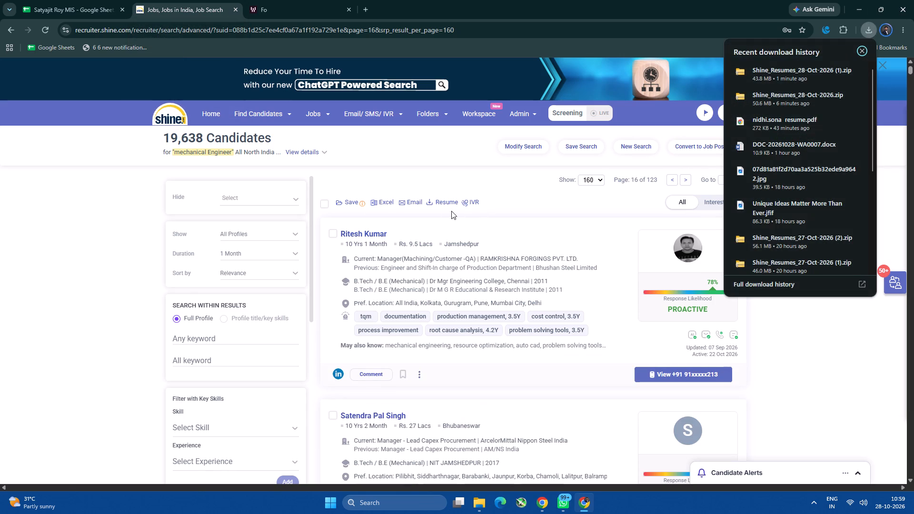
left_click_drag(411, 205, 430, 158)
left_click(445, 202)
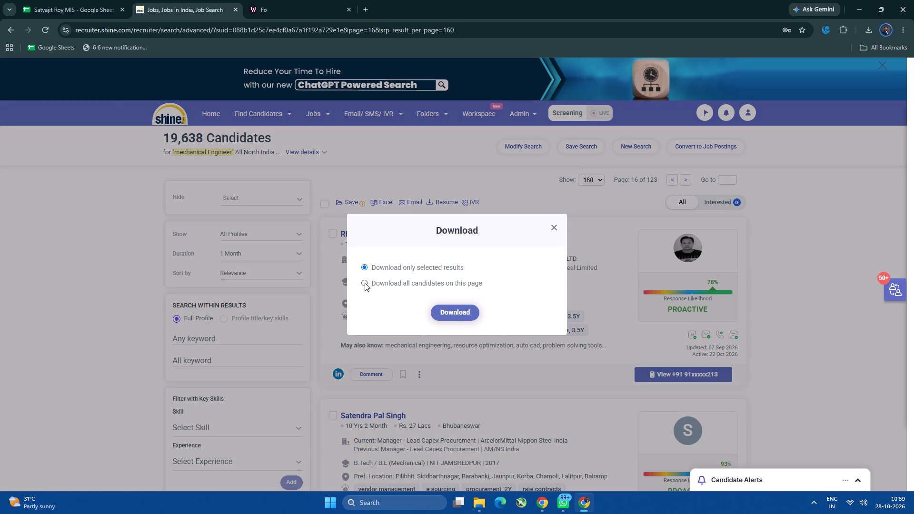
left_click(365, 282)
left_click(451, 316)
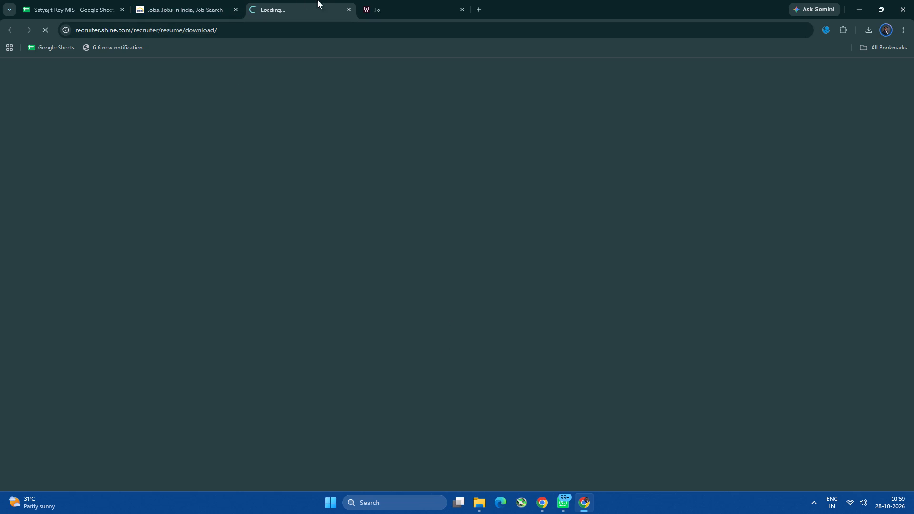
Check the resume zip chat and the pending resume download, ending on the Shine candidate results.
left_click(190, 0)
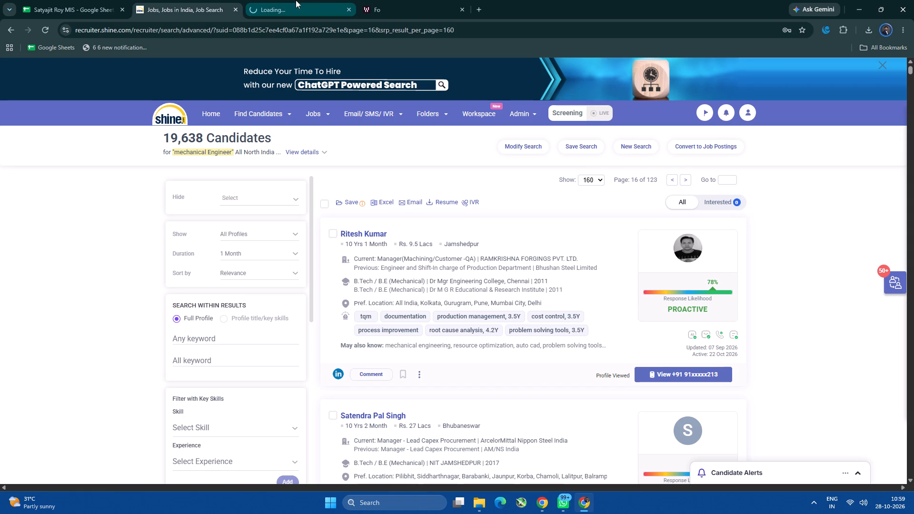
left_click(431, 0)
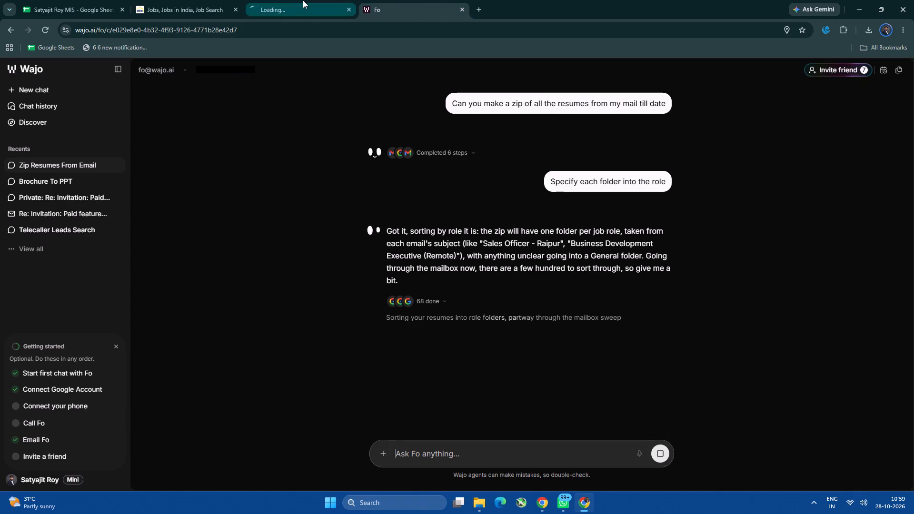
left_click(303, 0)
left_click(189, 0)
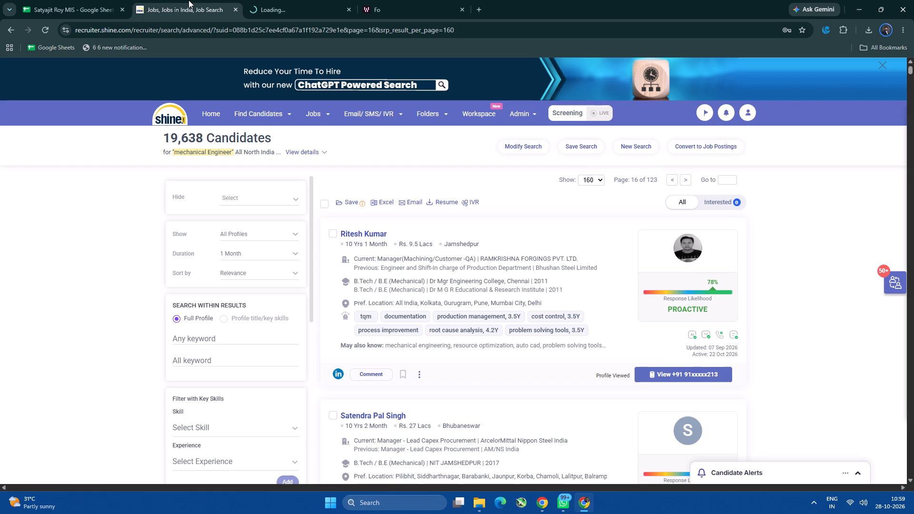
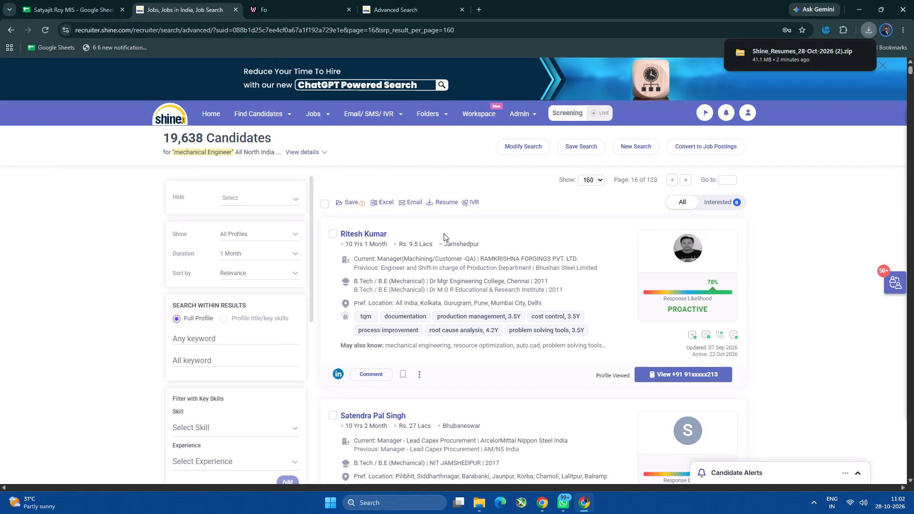
Download the resumes of all candidates on page 17 of the Shine mechanical engineer results.
left_click(686, 181)
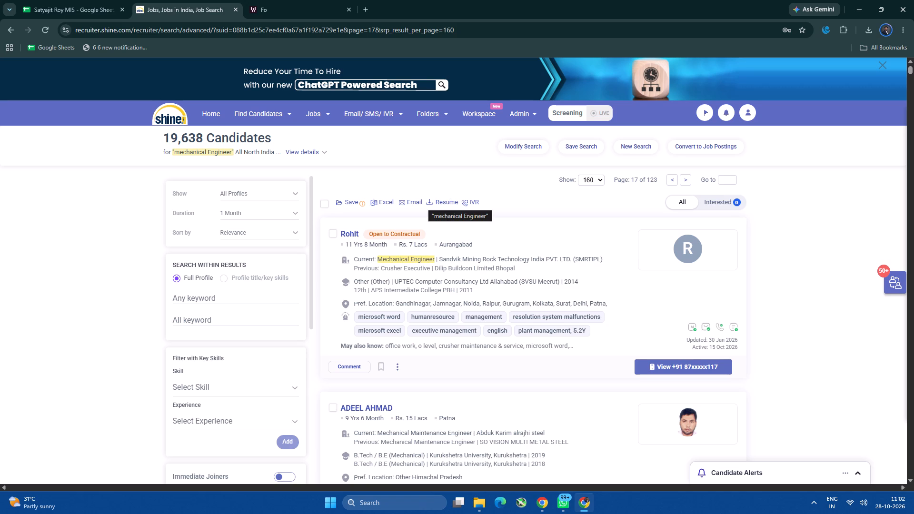
left_click(442, 204)
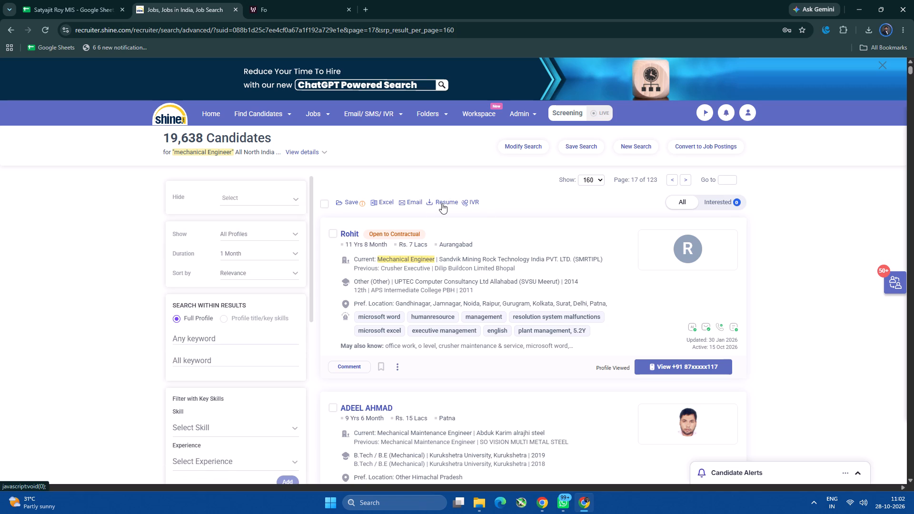
left_click(362, 282)
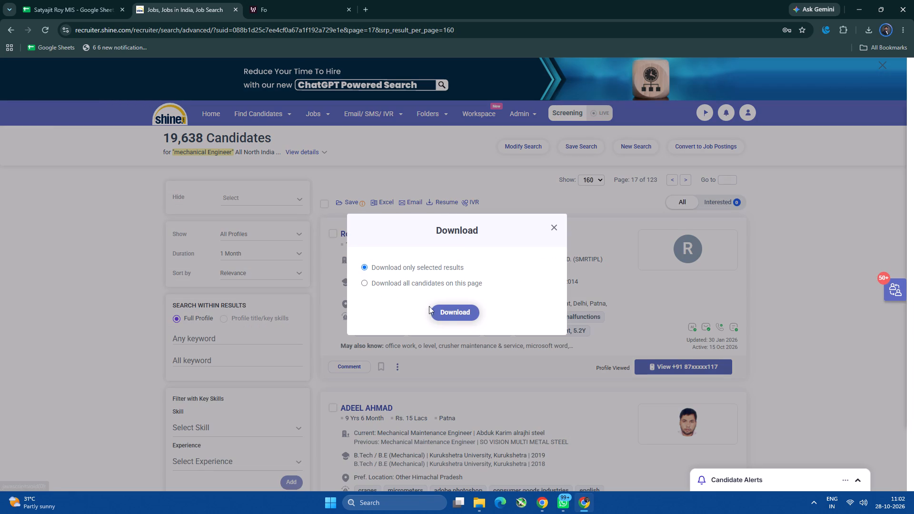
left_click(446, 309)
Switch to the other browser window and pause the Calm Morning Music video on YouTube.
left_click(544, 505)
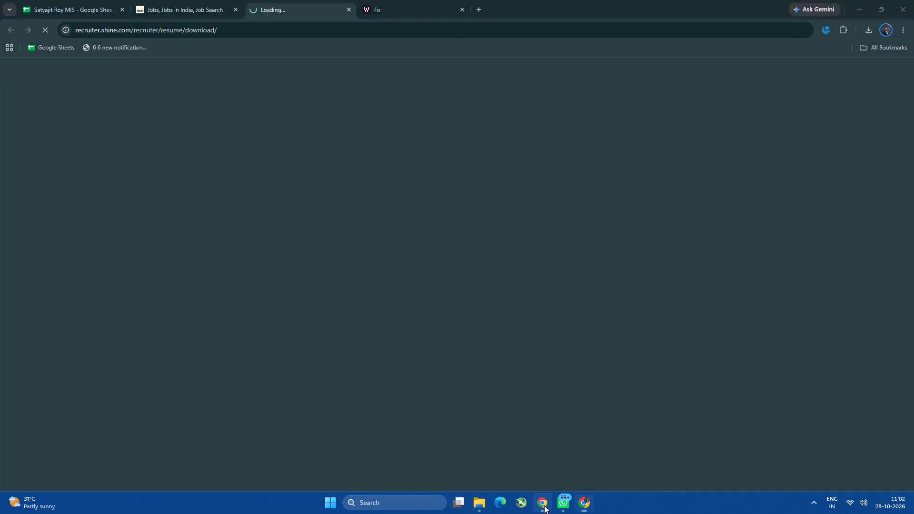
left_click(531, 0)
left_click(449, 210)
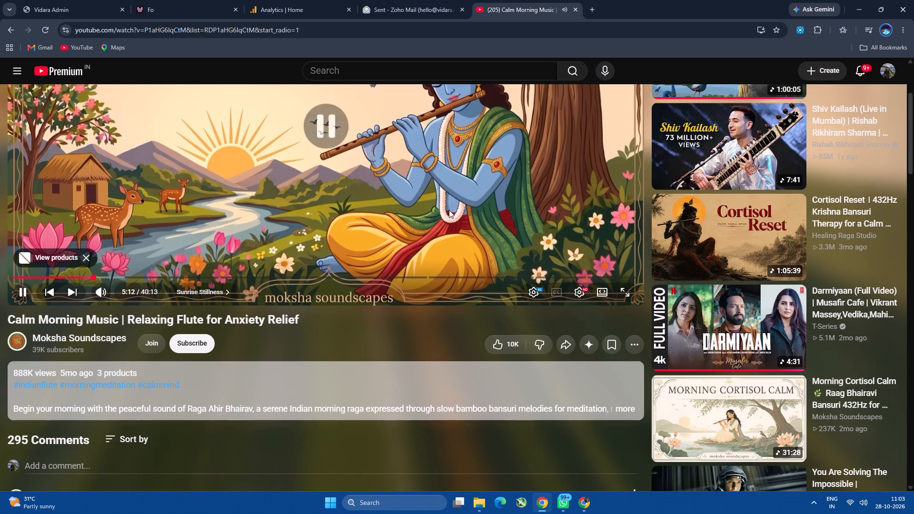
scroll(449, 210, "up", 3)
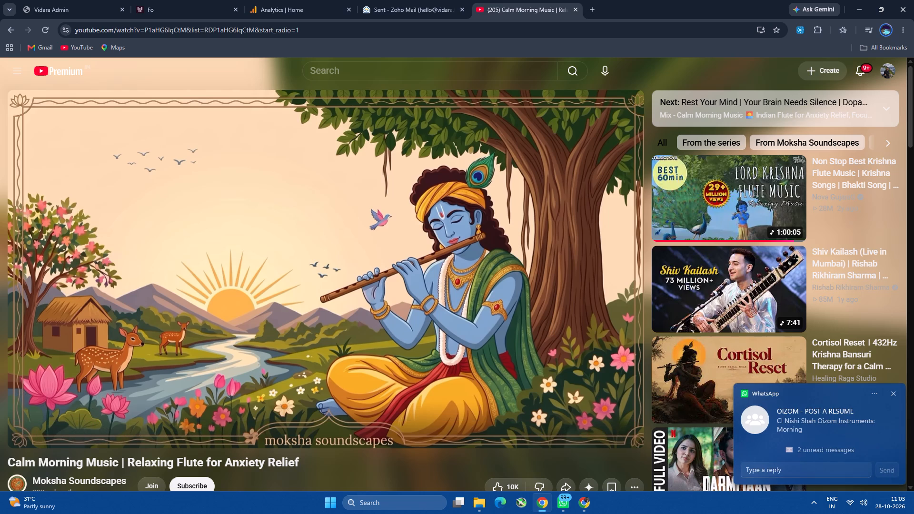
Look over the uploaded resumes in the Vidara admin CV library, ending on the admin dashboard.
left_click(111, 0)
scroll(299, 254, "down", 1)
scroll(299, 255, "up", 5)
scroll(277, 189, "up", 12)
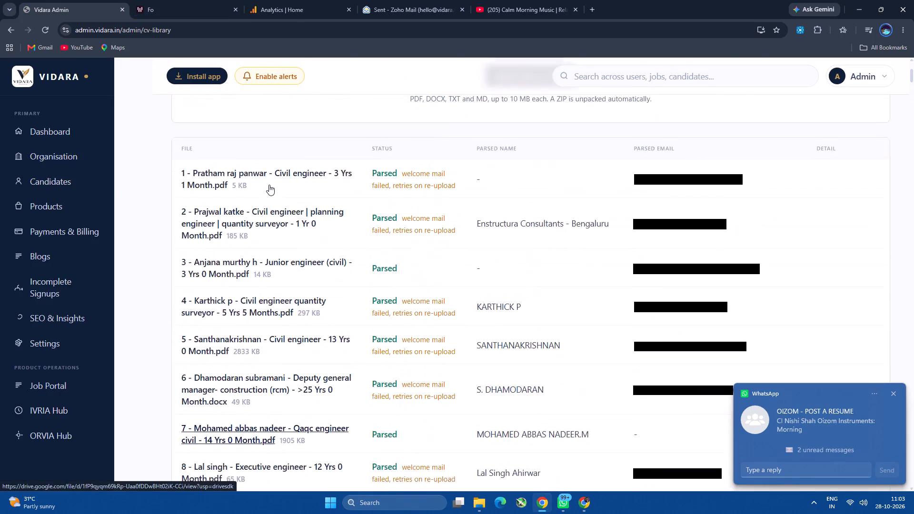
scroll(269, 185, "up", 2)
left_click(40, 136)
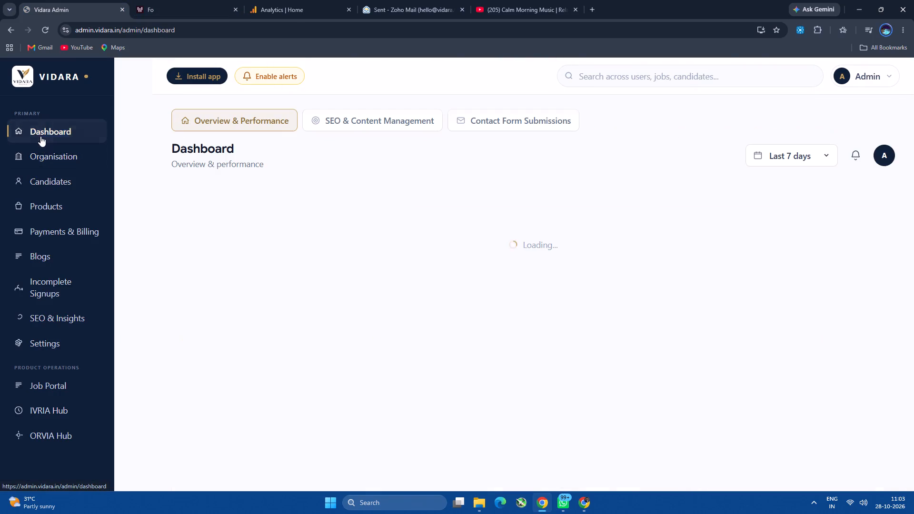
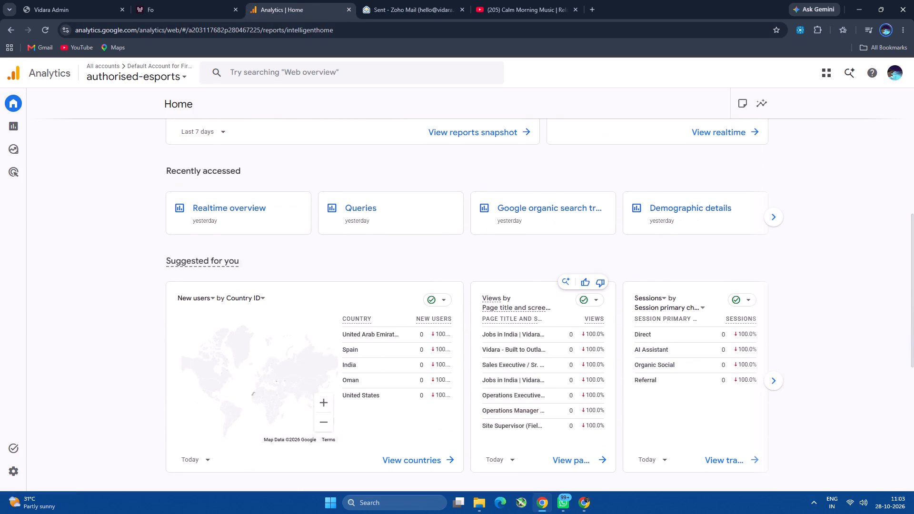
Switch from Analytics to YouTube and play the suggested T-Series video Darmiyaan (Full Video) from Musafir Cafe.
scroll(487, 309, "up", 4)
left_click(500, 3)
scroll(679, 260, "down", 2)
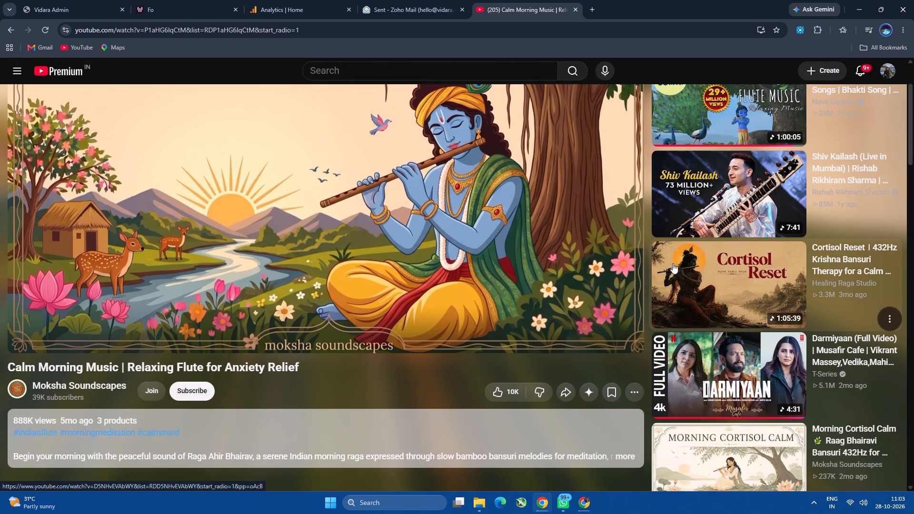
left_click(704, 362)
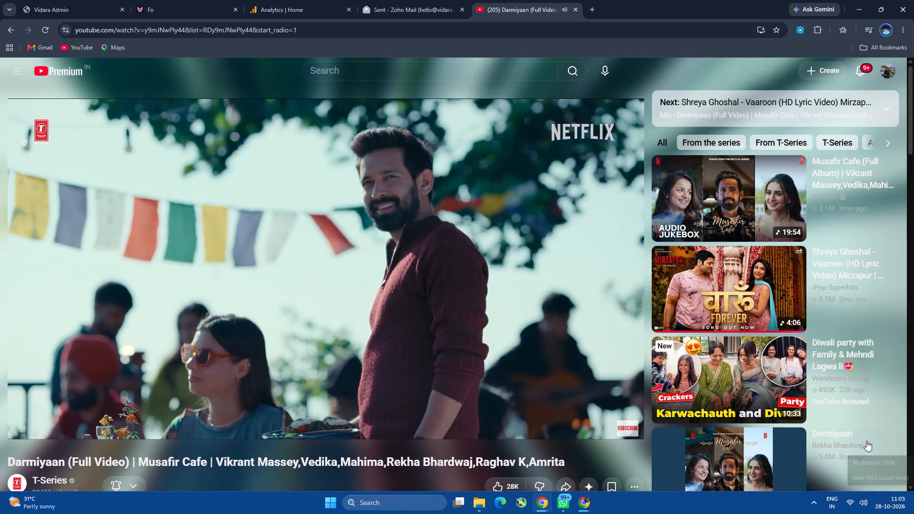
Check the Fo agent's progress on the admin add-ons panel in Wajo, and return to the Vidara admin dashboard.
left_click(184, 0)
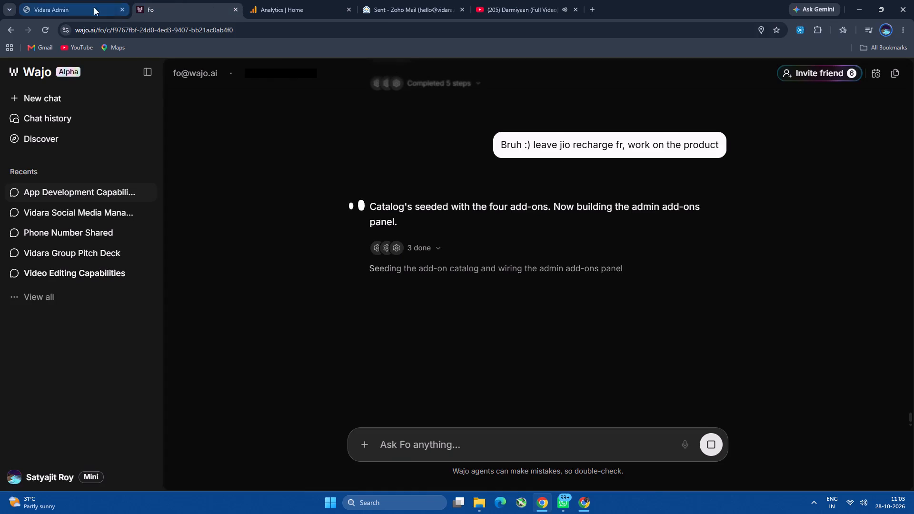
left_click(68, 3)
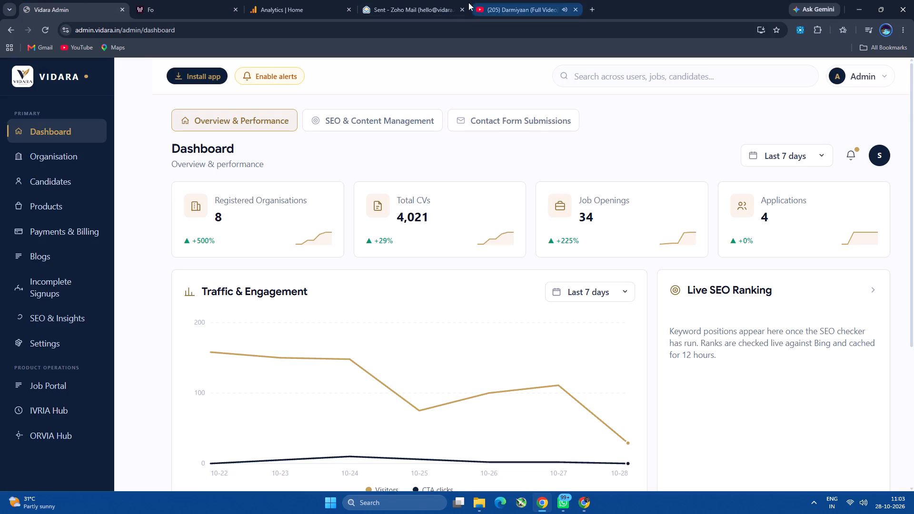
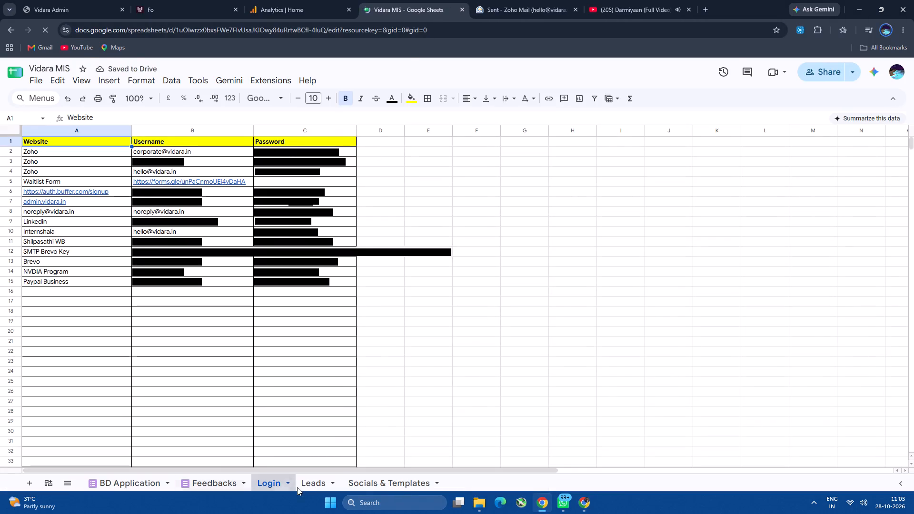
Open the Leads sheet of the Vidara MIS and select the first pending lead's email in cell A103.
left_click(319, 487)
scroll(251, 397, "down", 15)
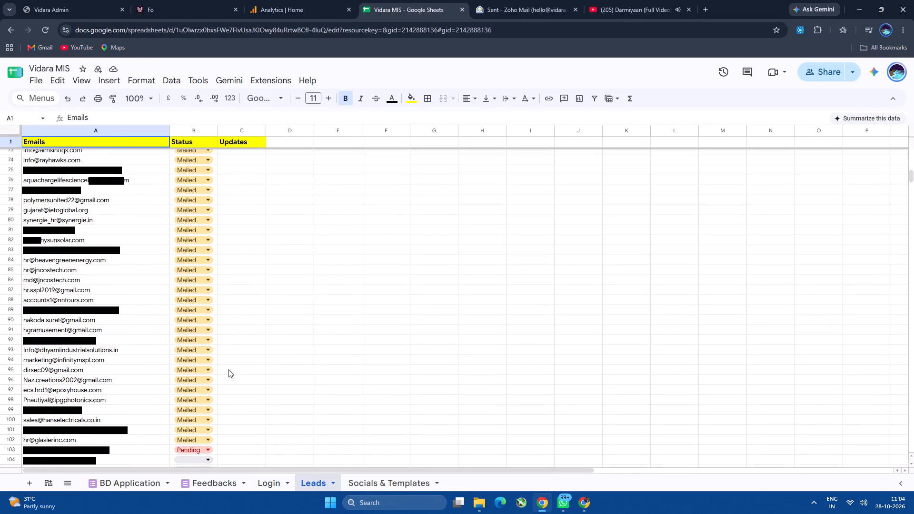
scroll(228, 369, "down", 7)
scroll(228, 367, "up", 2)
left_click(87, 211)
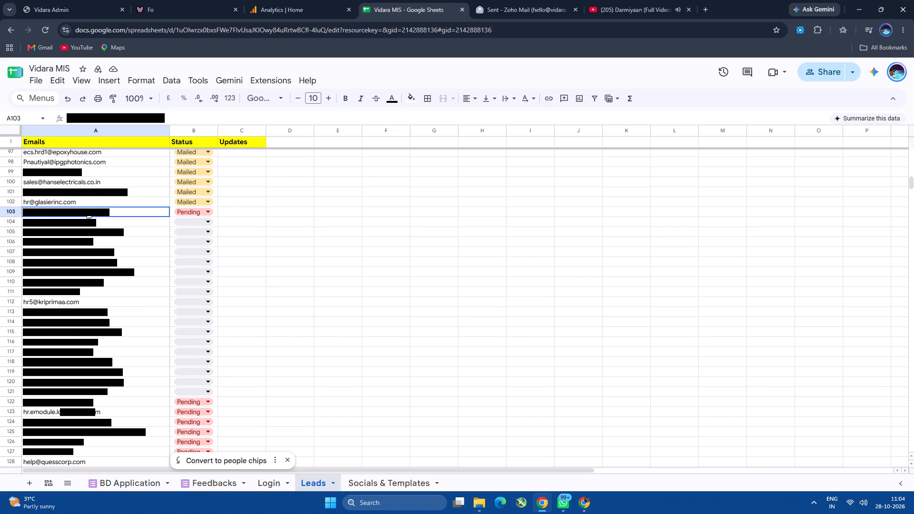
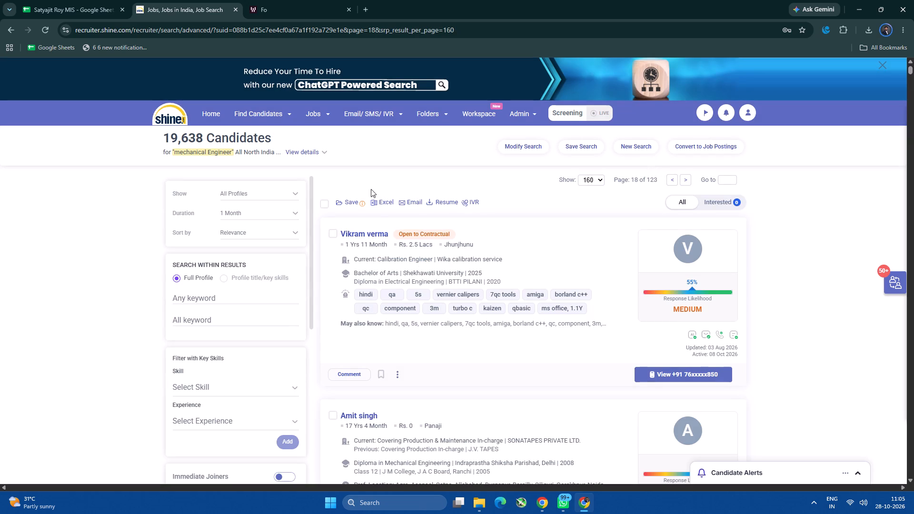
Download the resumes of all candidates on page 18 of the Shine mechanical engineer search results.
left_click(443, 203)
left_click(874, 30)
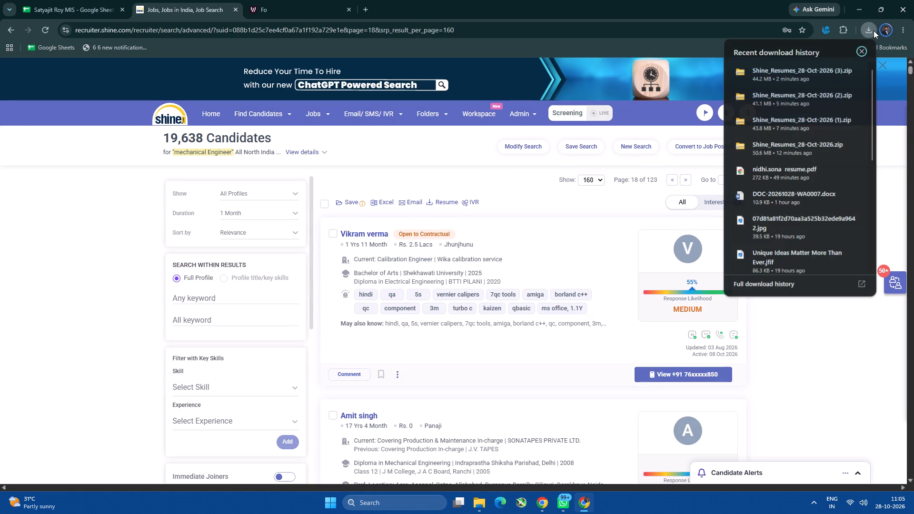
left_click(865, 27)
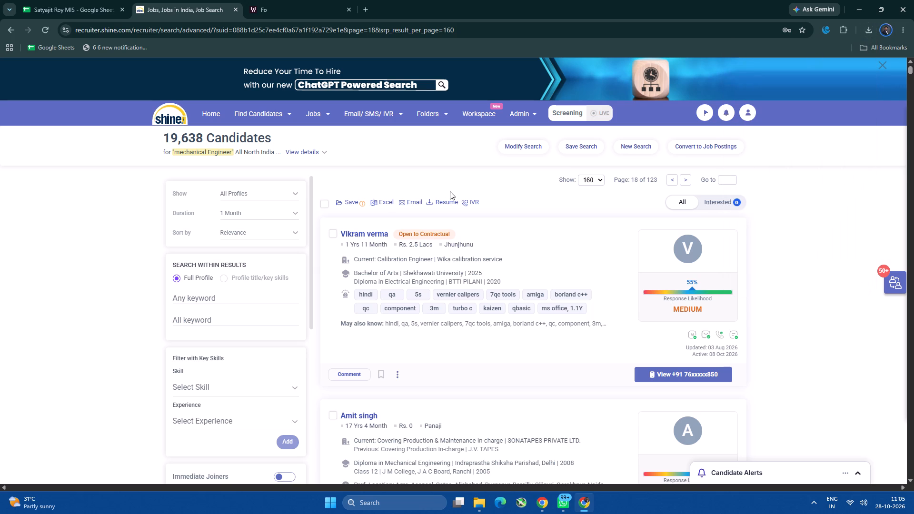
left_click(443, 205)
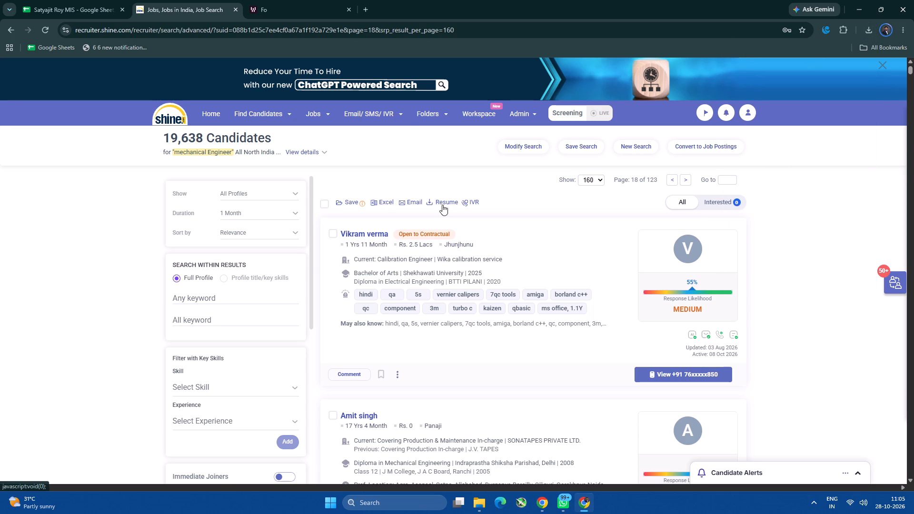
left_click(298, 0)
left_click(201, 0)
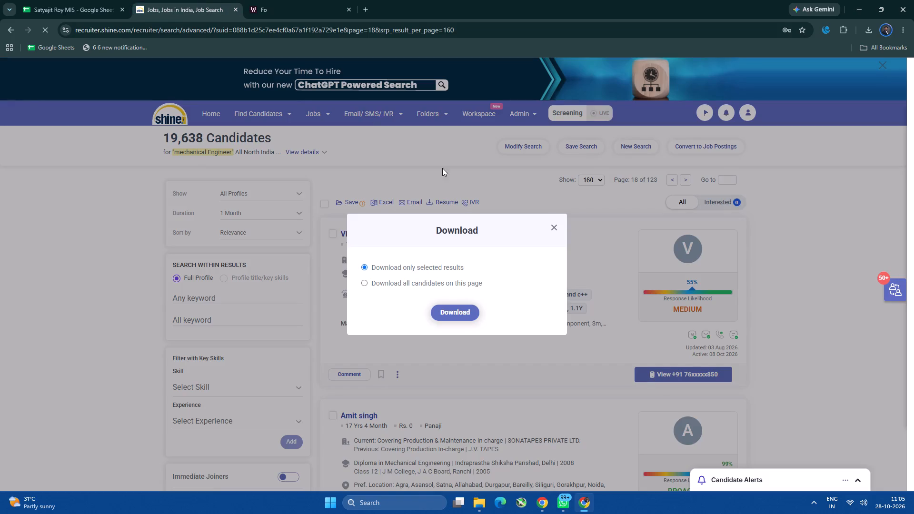
left_click(365, 282)
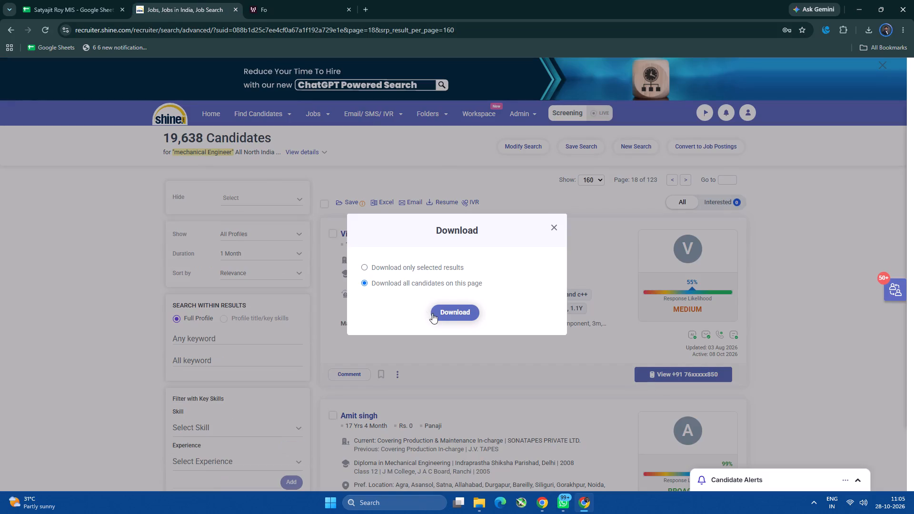
left_click(445, 310)
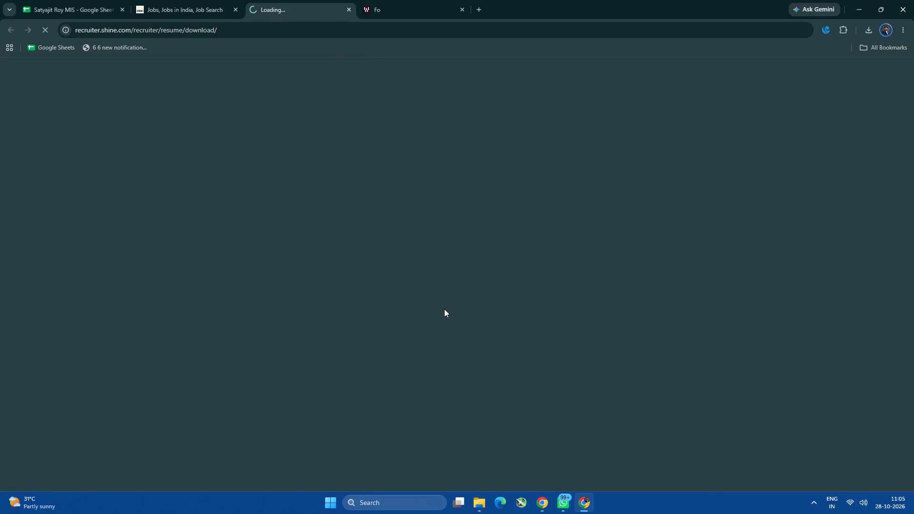